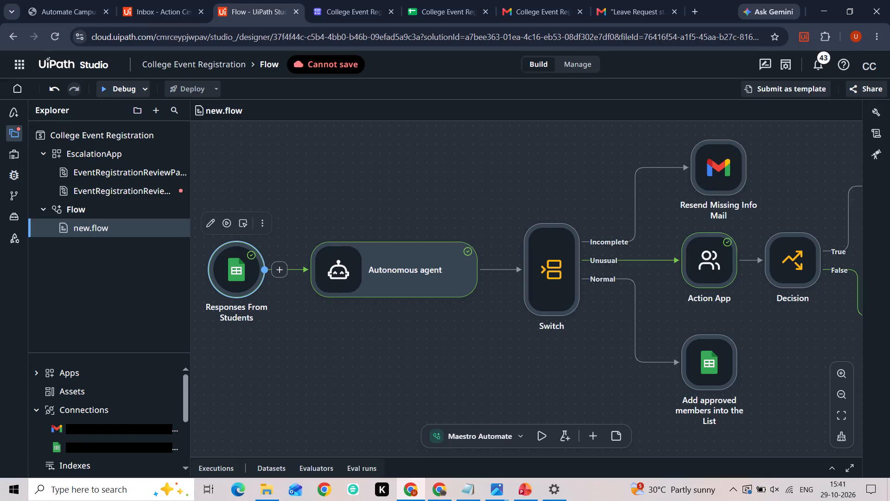
Switch to Google Sheets and open the CMRCET Students — Register for UiPath Automate Campus Quest 2026 responses spreadsheet from the spreadsheet home list.
click(490, 2)
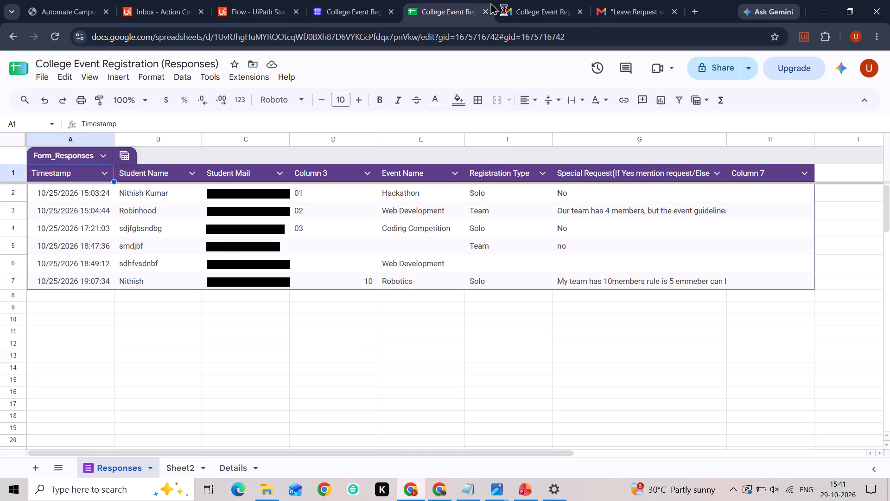
click(38, 81)
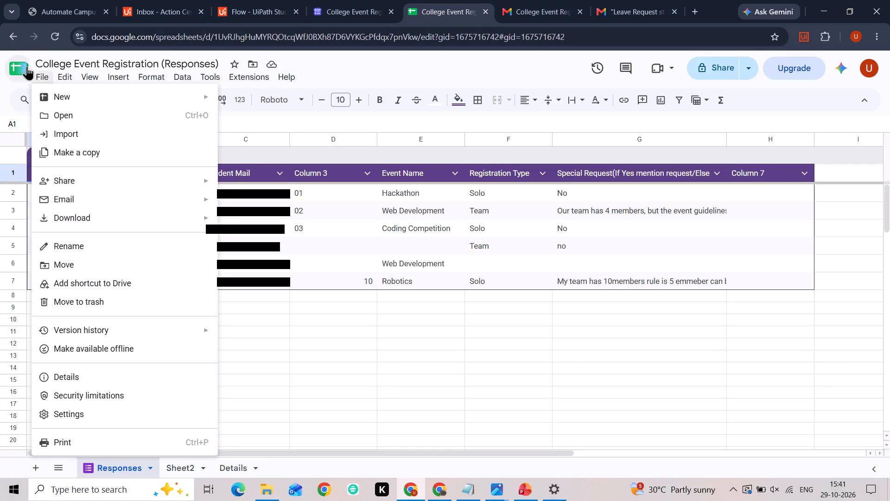
click(17, 41)
click(18, 65)
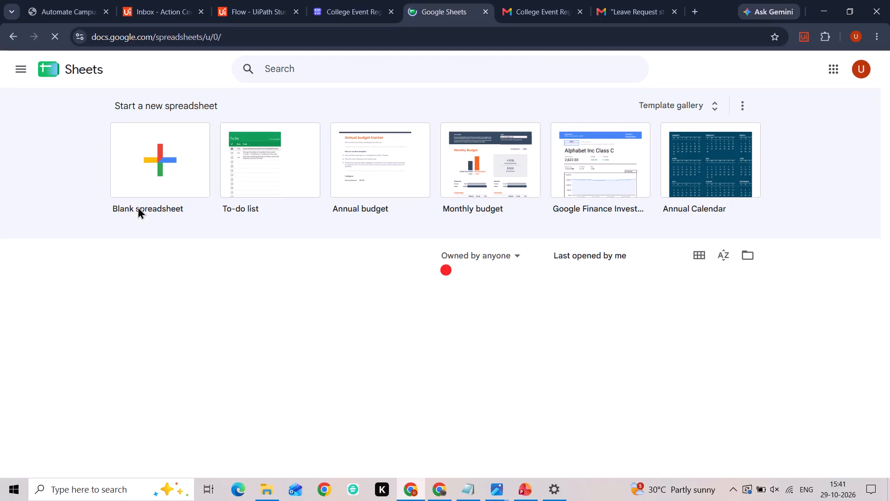
scroll(64, 291, down, 1)
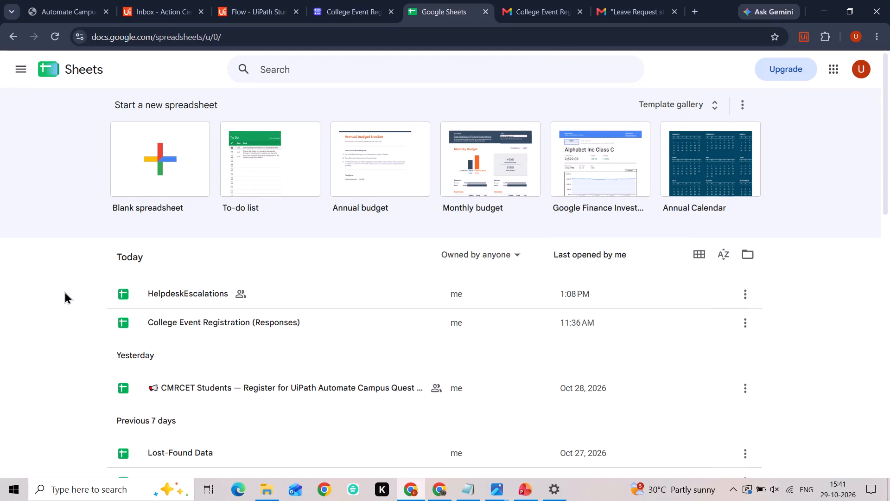
scroll(64, 291, down, 1)
click(217, 358)
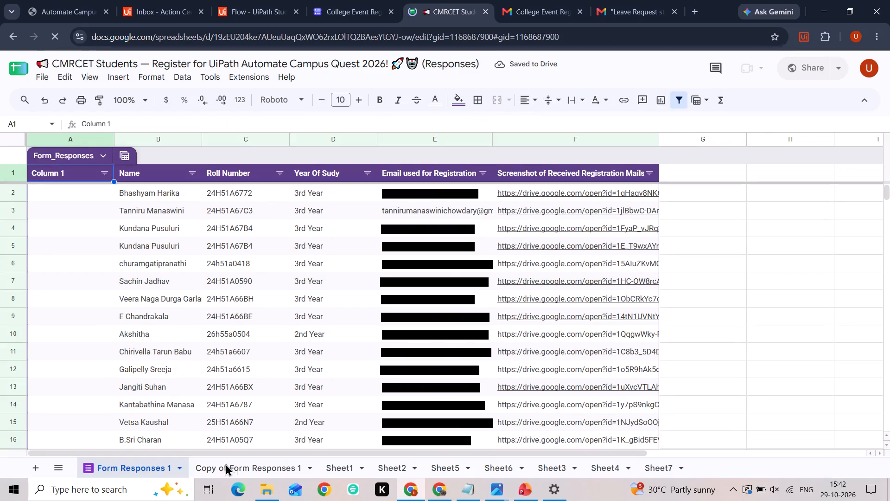
Rename Sheet1, which holds the student table with assigned challenges, as Challenges Sheet.
click(236, 467)
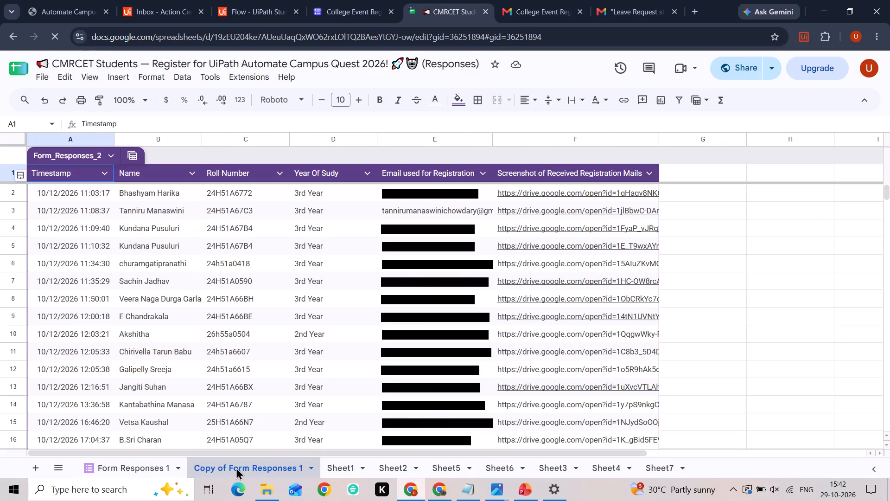
click(351, 466)
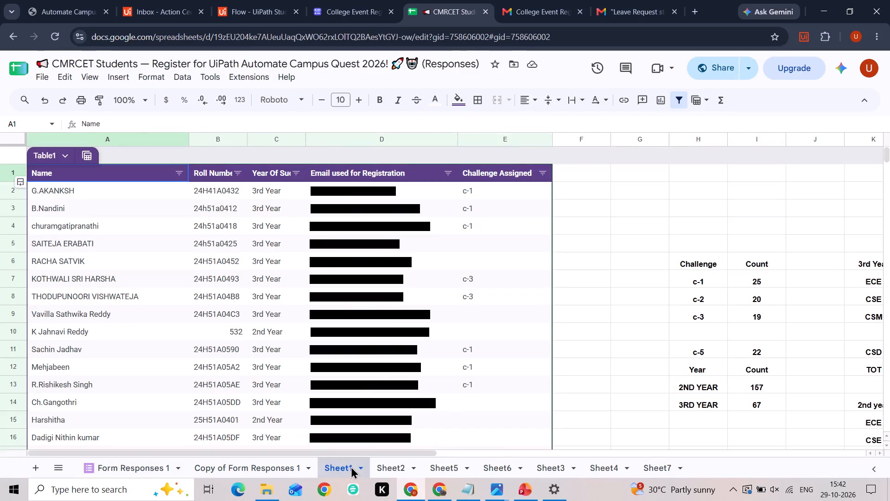
right_click(351, 466)
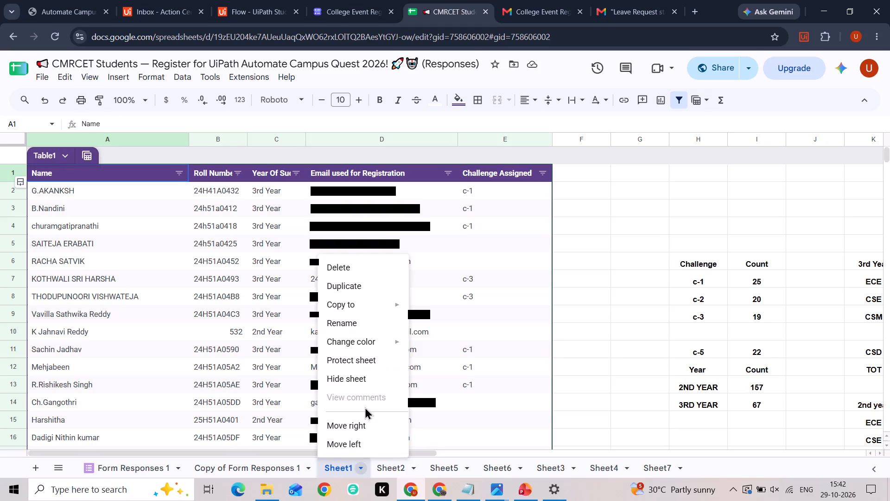
click(362, 321)
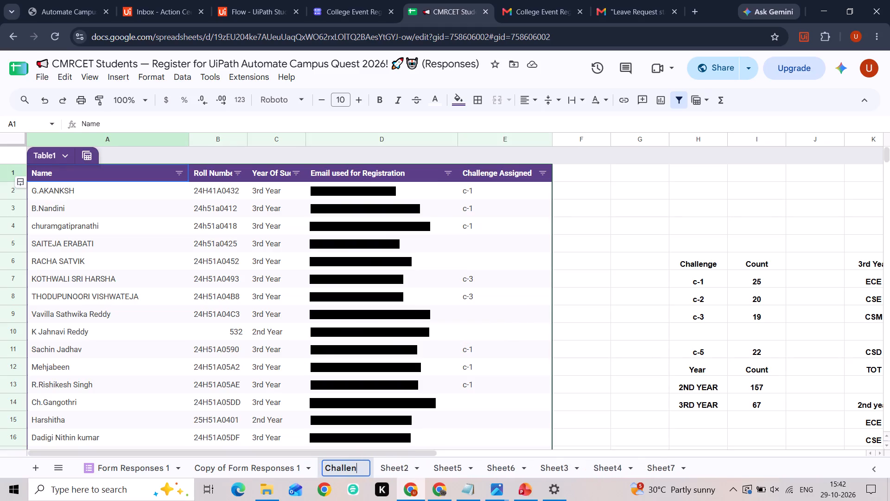
text(heet)
click(578, 231)
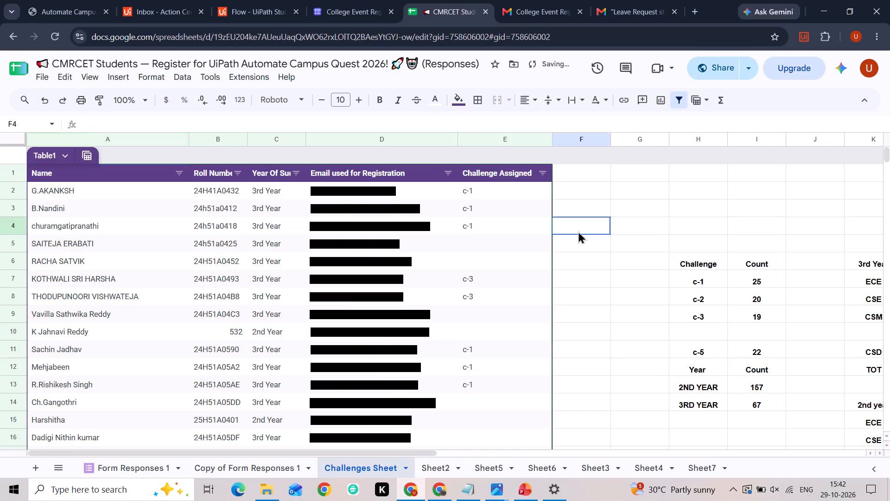
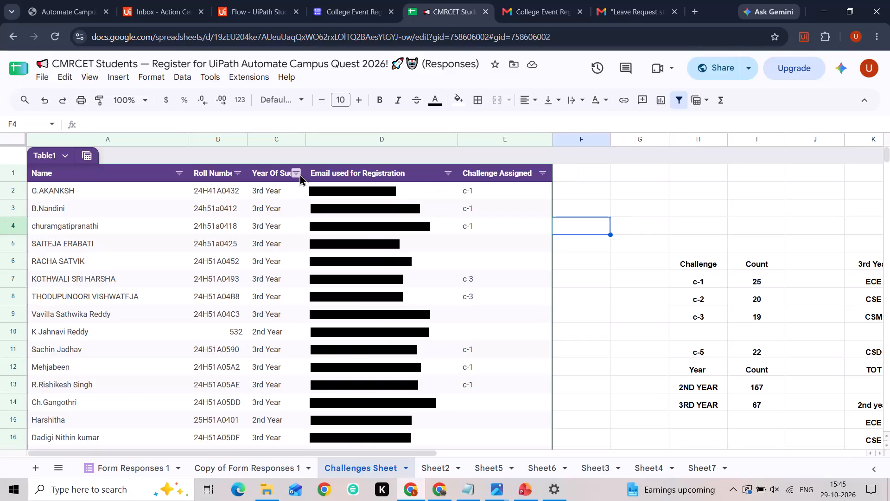
Filter the year of study column to show only 2nd Year students.
click(299, 173)
click(178, 417)
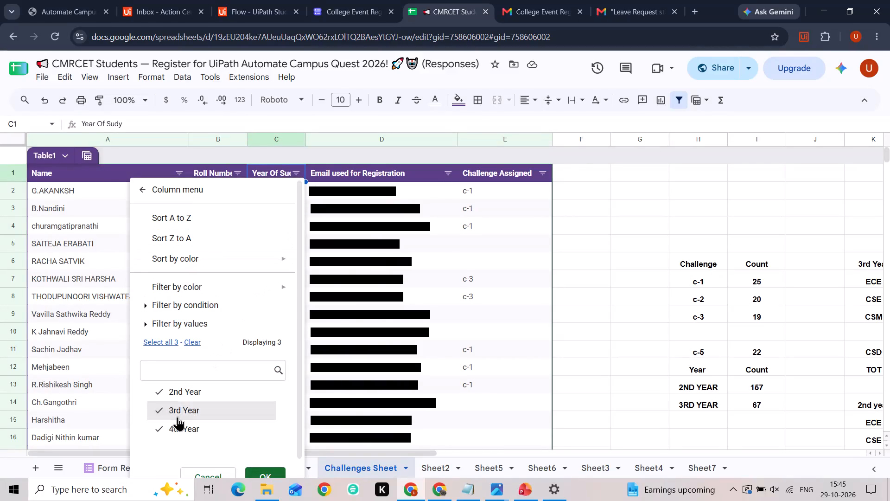
click(184, 428)
click(261, 470)
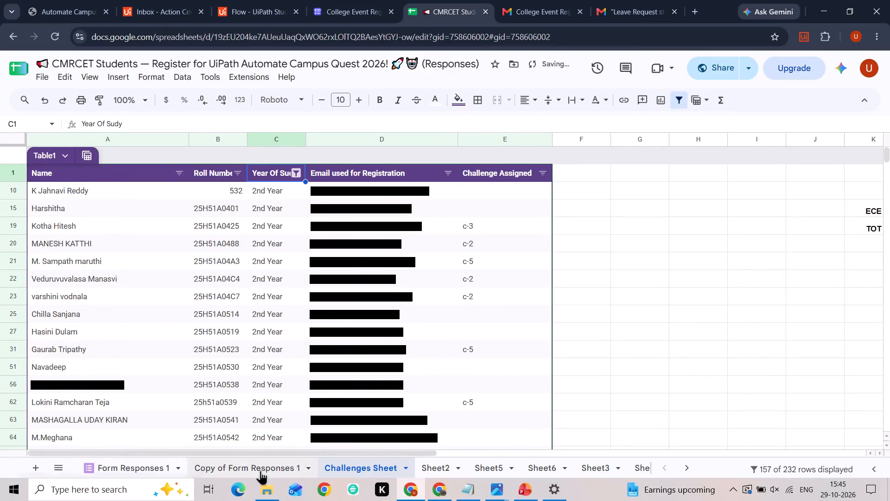
Fill in Challenge Assigned with c-3 for row 10, c-2 for row 25 and c-3 for row 27.
click(473, 191)
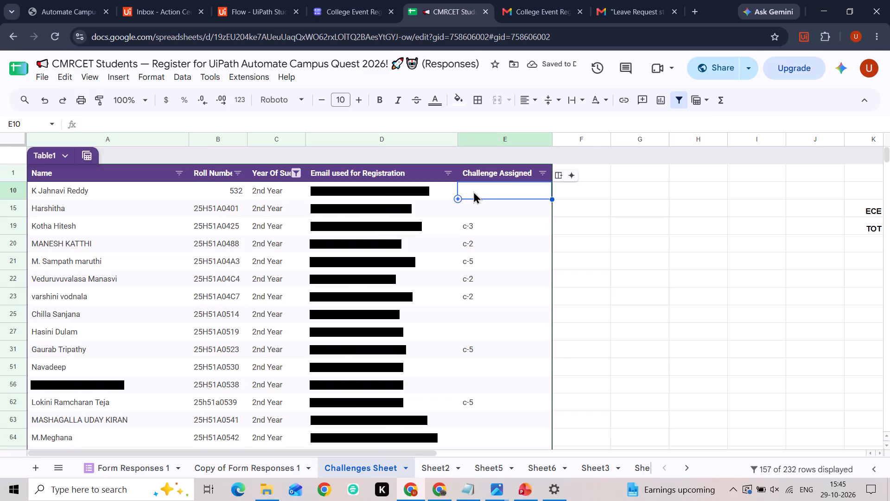
text(c-2)
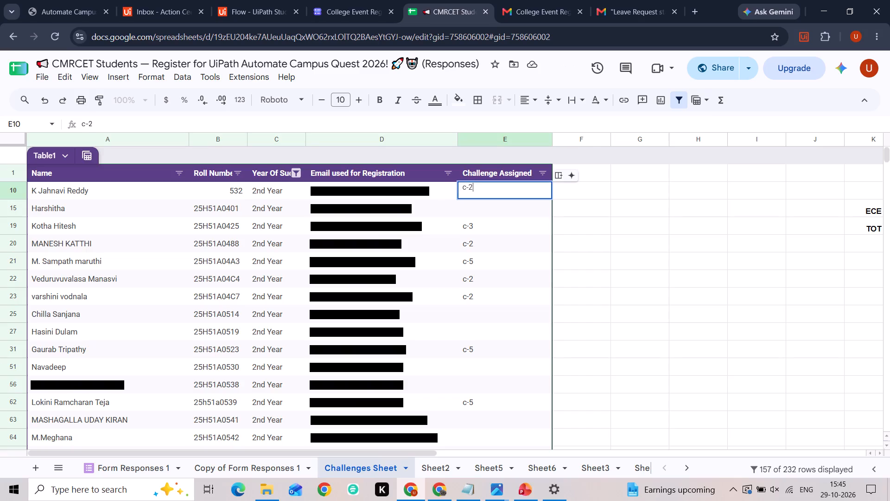
key(BackSpace)
key(3)
click(513, 314)
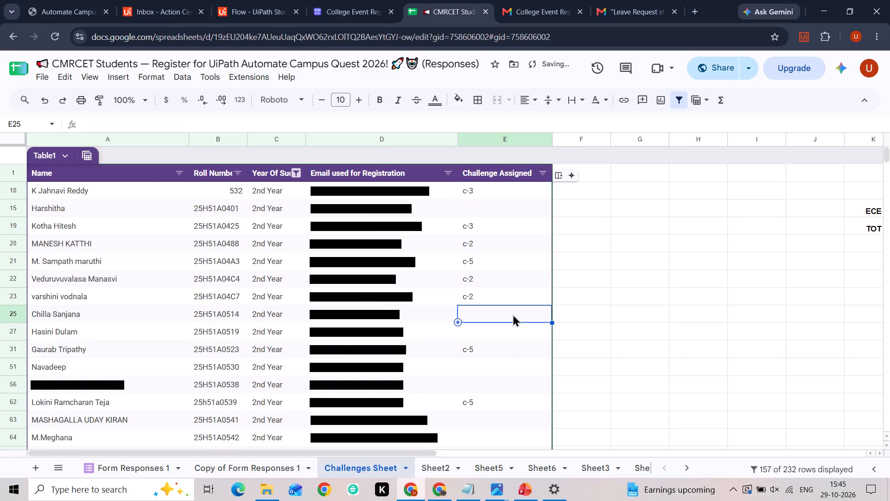
text(c-)
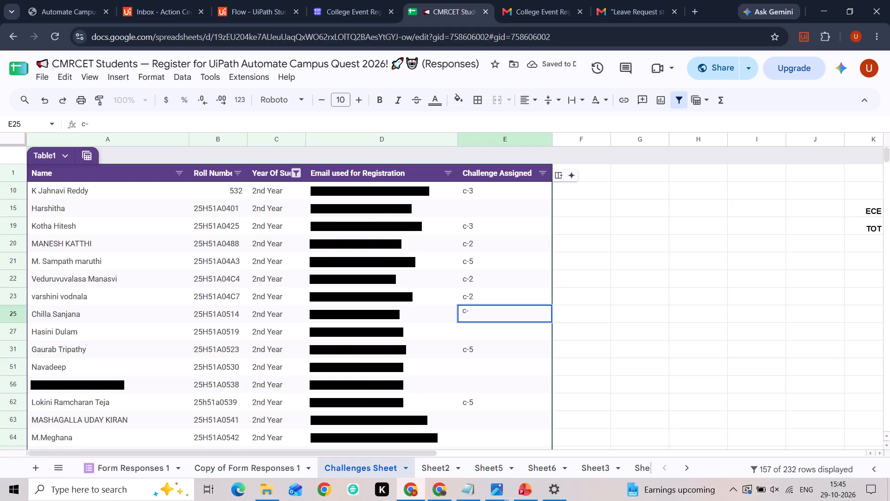
key(2)
key(Down)
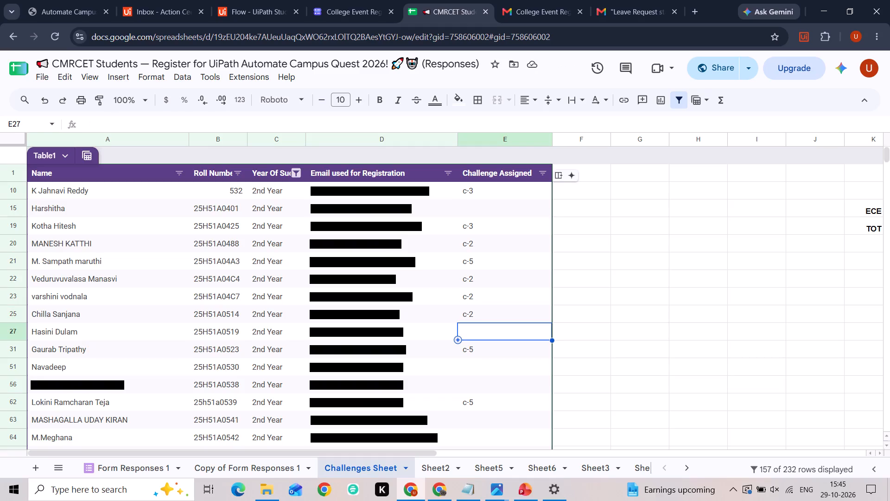
text(c-3)
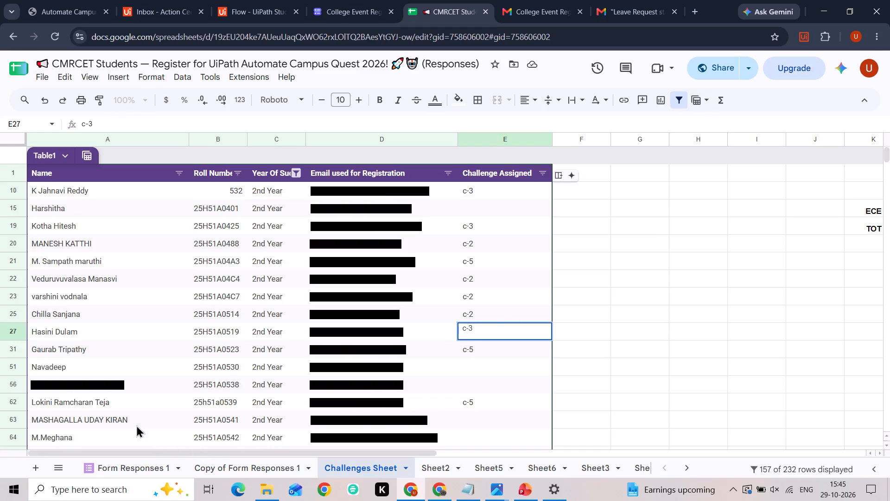
Assign challenge c-2 to the students in rows 64 and 72, and c-1 to those in rows 70 and 71.
click(490, 438)
scroll(490, 438, down, 2)
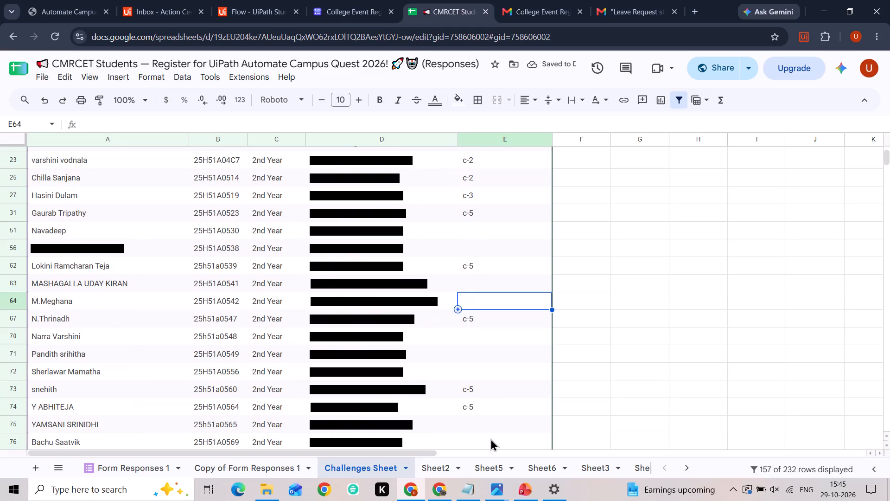
text(c-2)
key(Down)
key(Down)
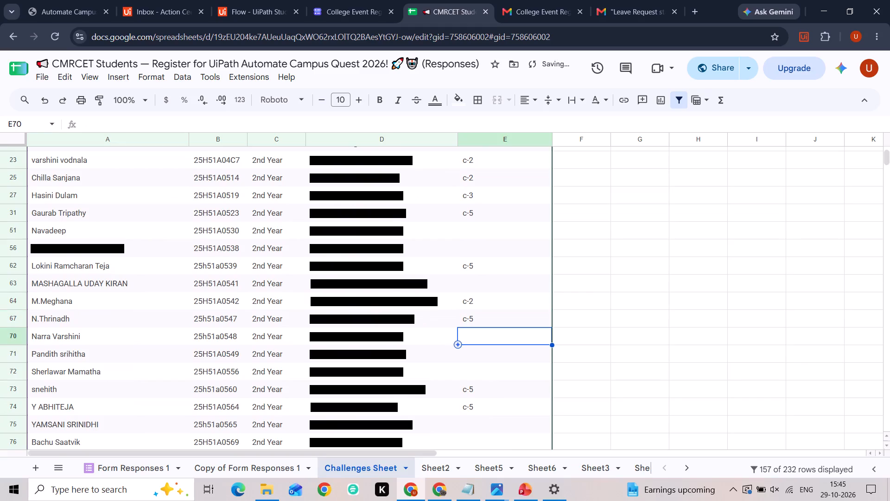
text(c-1)
key(Down)
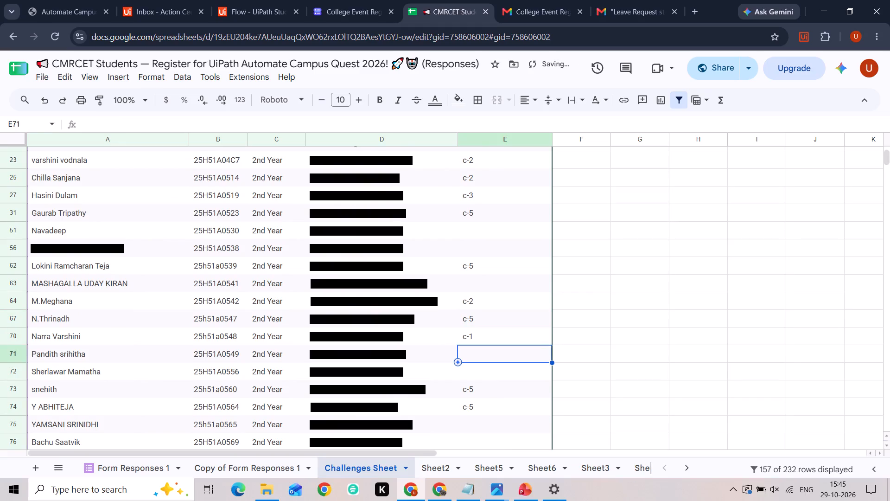
text(c-1)
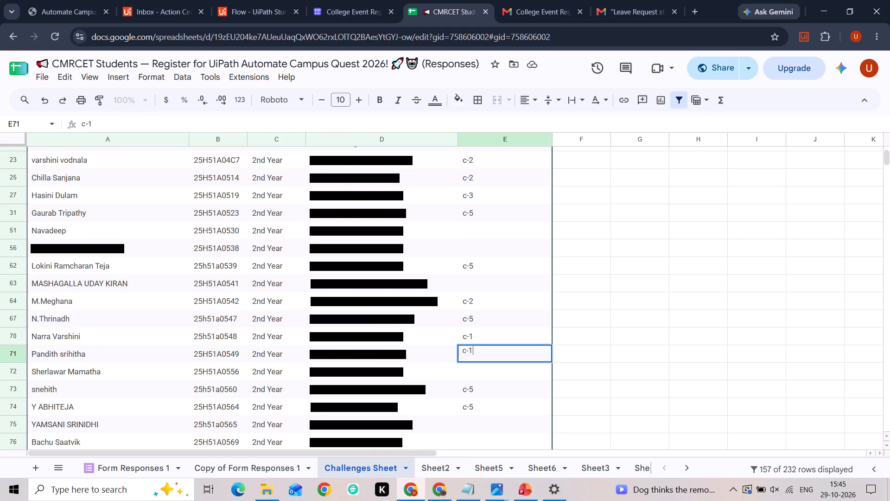
key(Down)
text(c-2)
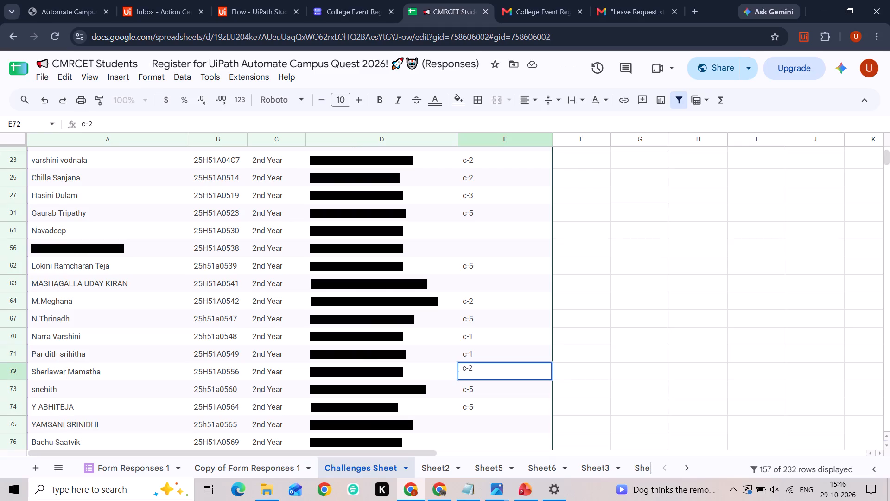
key(Down)
Assign challenge c-1 to the students in rows 75 and 80.
key(Down)
key(Down)
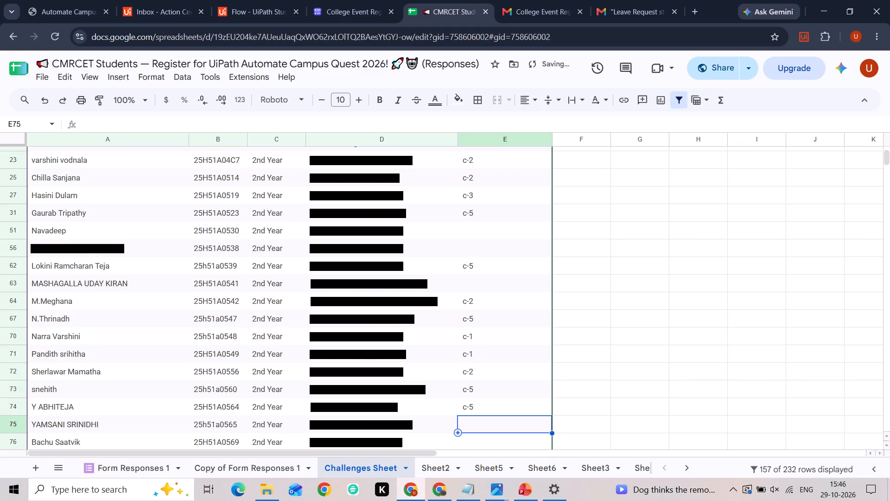
text(c-1)
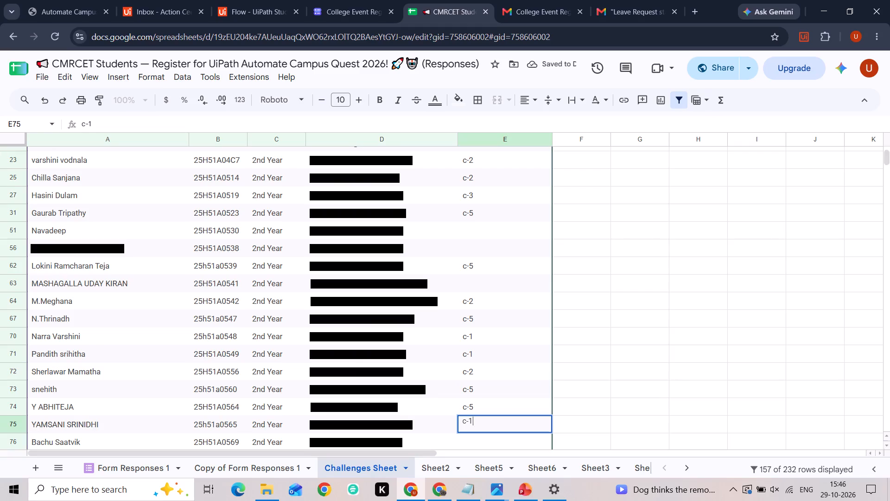
key(Down)
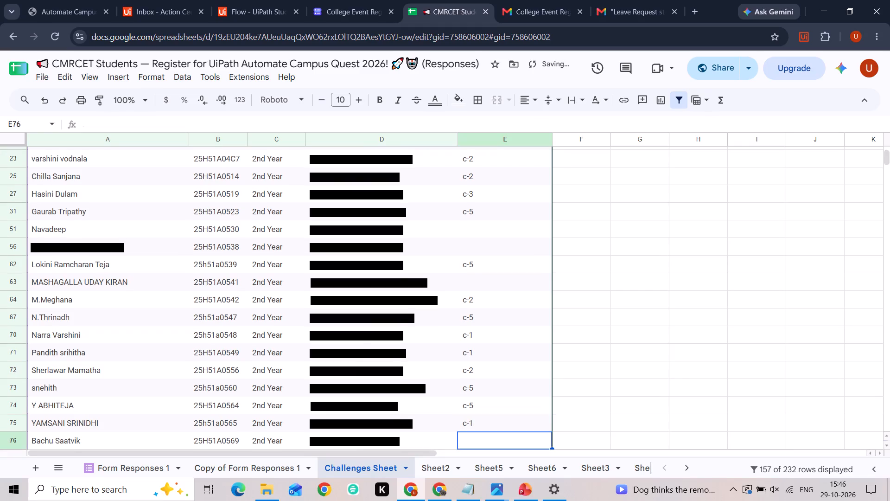
key(Down)
key(Down)
key(Down)
key(Down)
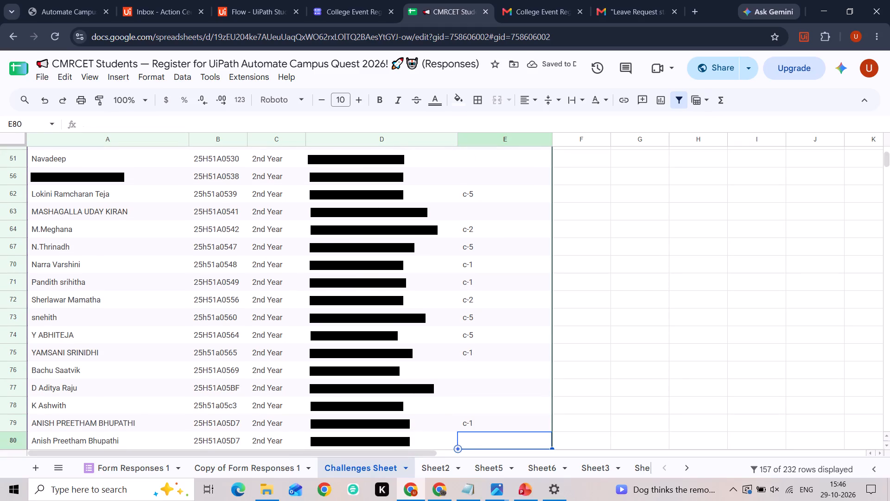
key(Down)
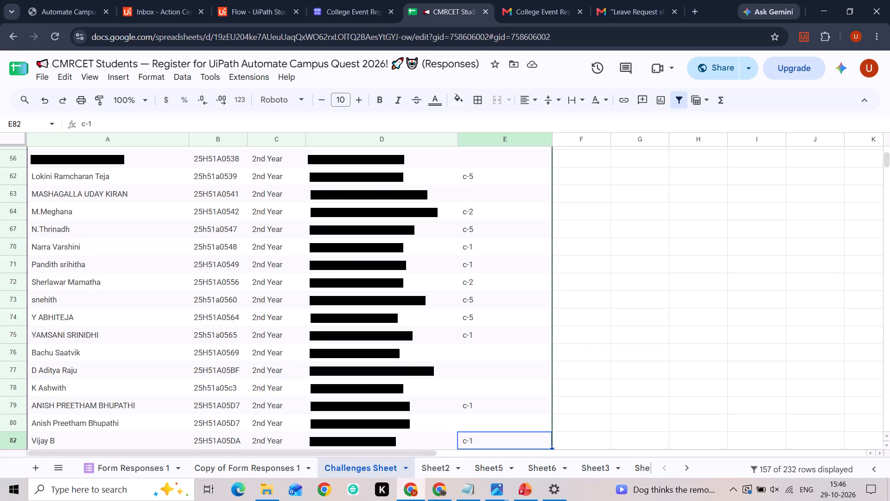
key(Up)
text(c-1)
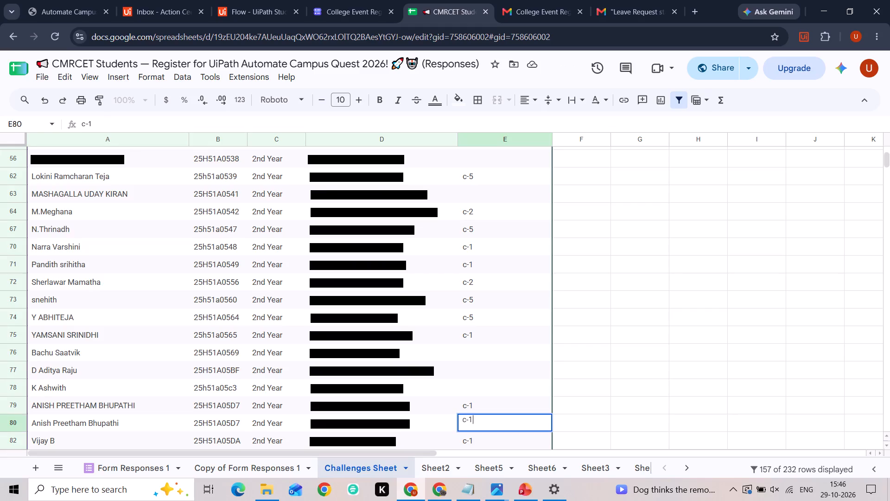
key(Down)
Assign challenge c-5 to the students in rows 83 and 84, and re-enter c-1 for row 86.
key(Down)
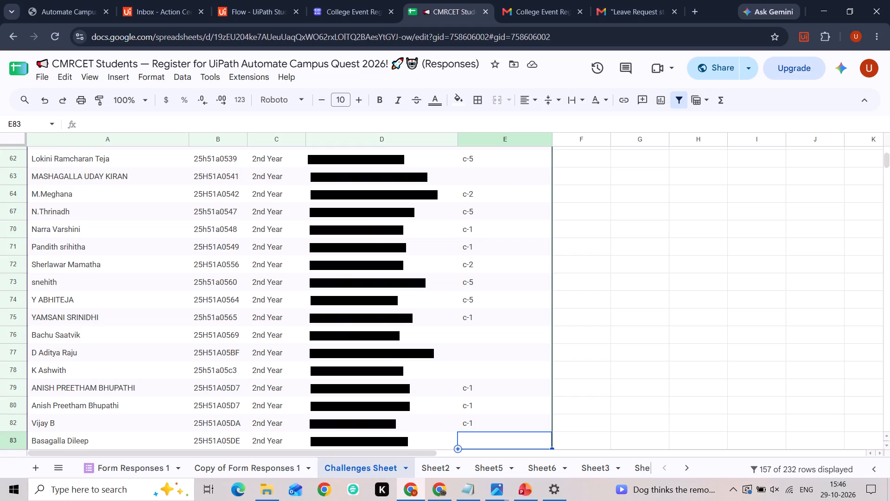
text(c-5)
key(Down)
text(c=5)
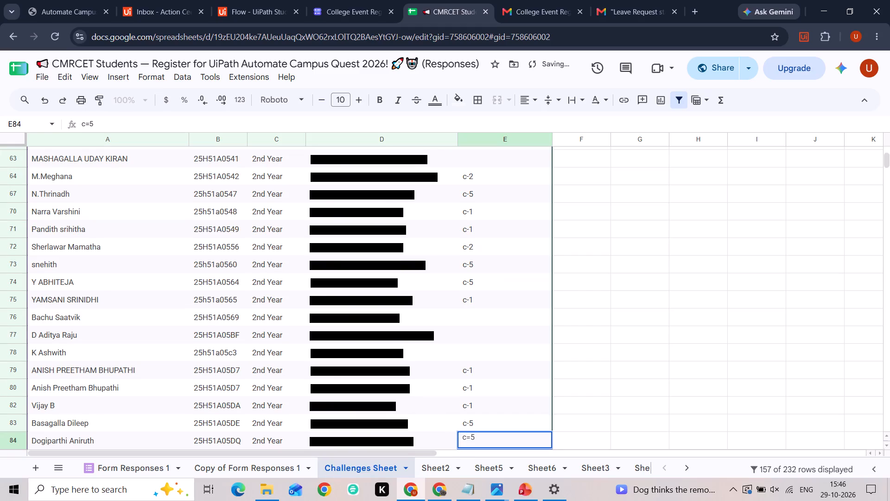
key(BackSpace)
key(BackSpace)
text(-5)
key(Down)
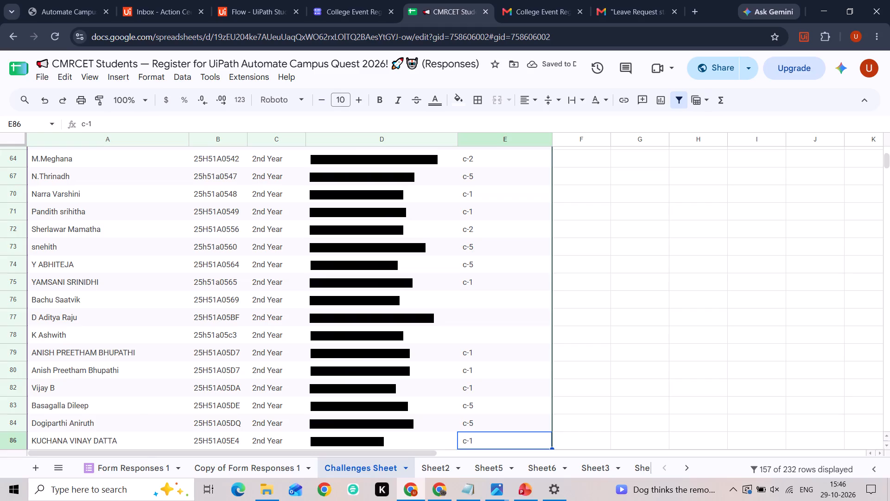
text(c-1)
key(Down)
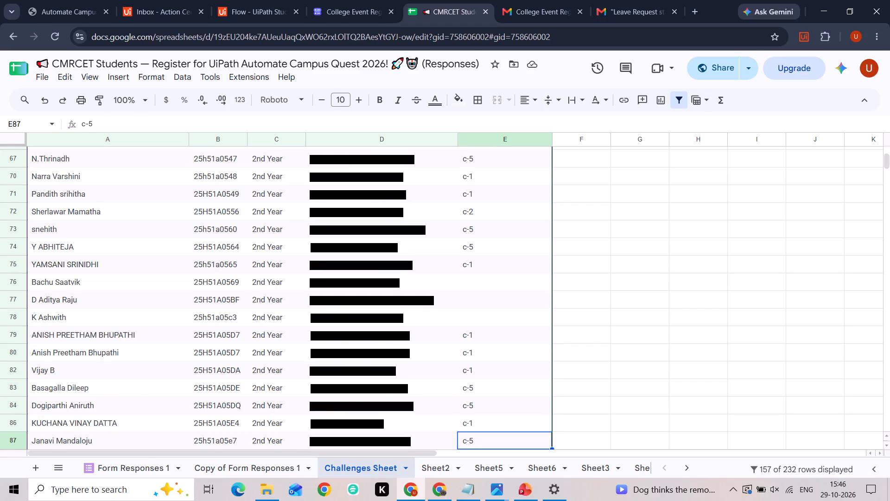
Assign challenge c-5 to the student in row 92 and c-2 to the students in rows 93, 94 and 95.
key(Down)
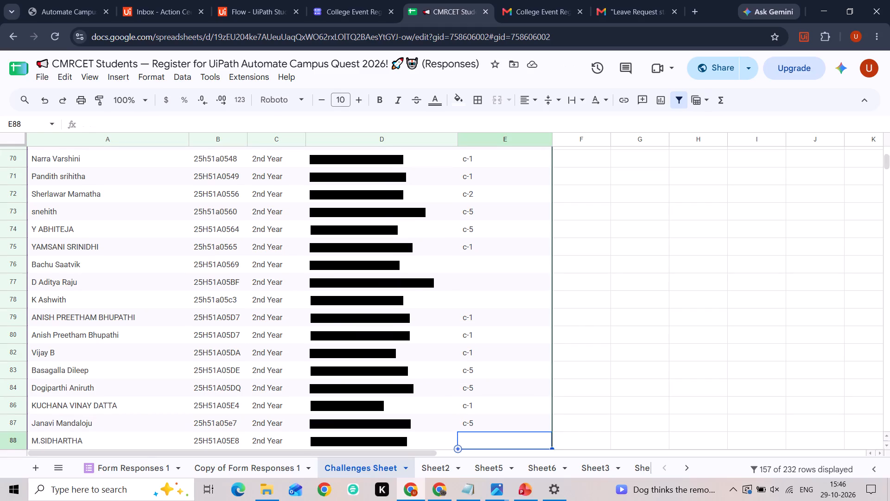
key(Down)
key(Down)
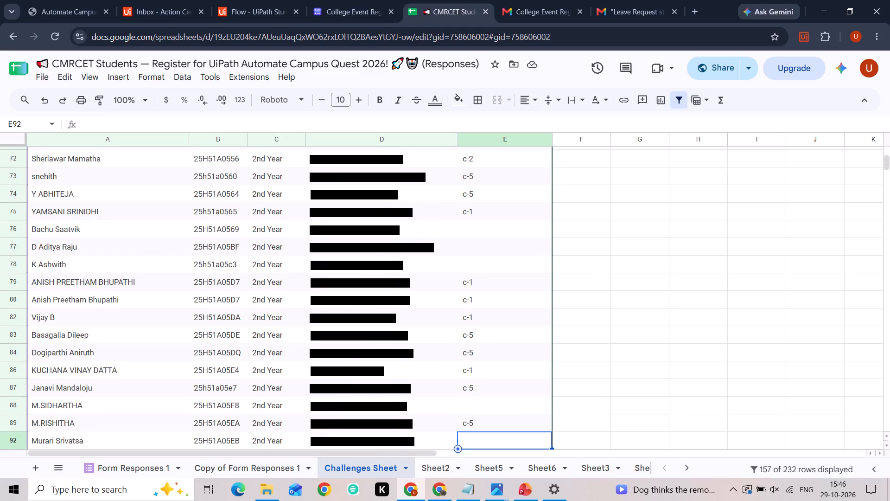
text(c-5)
key(Down)
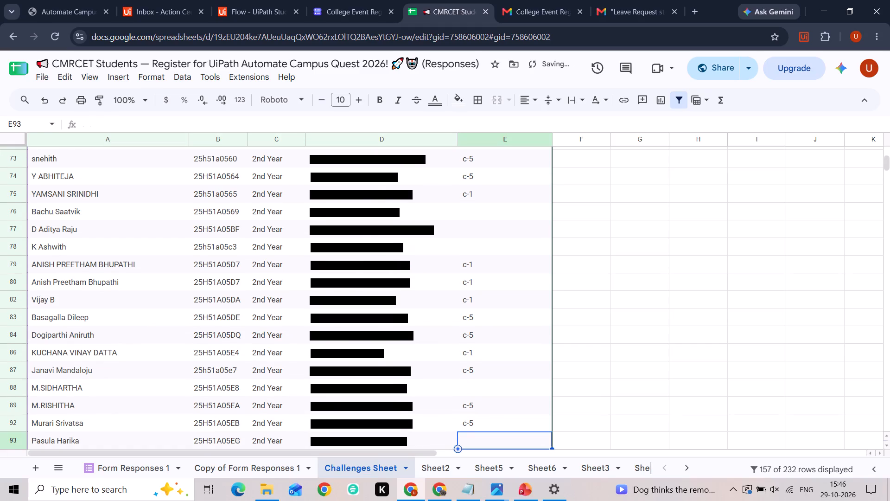
text(c-)
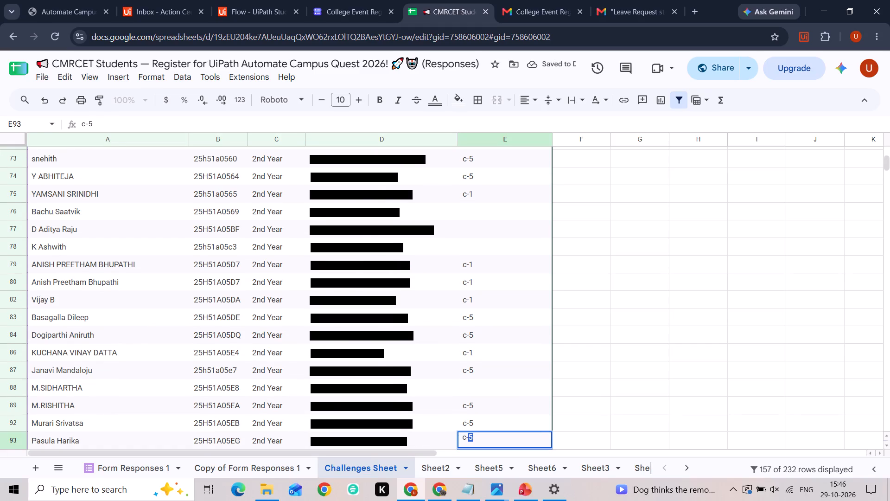
key(2)
key(Down)
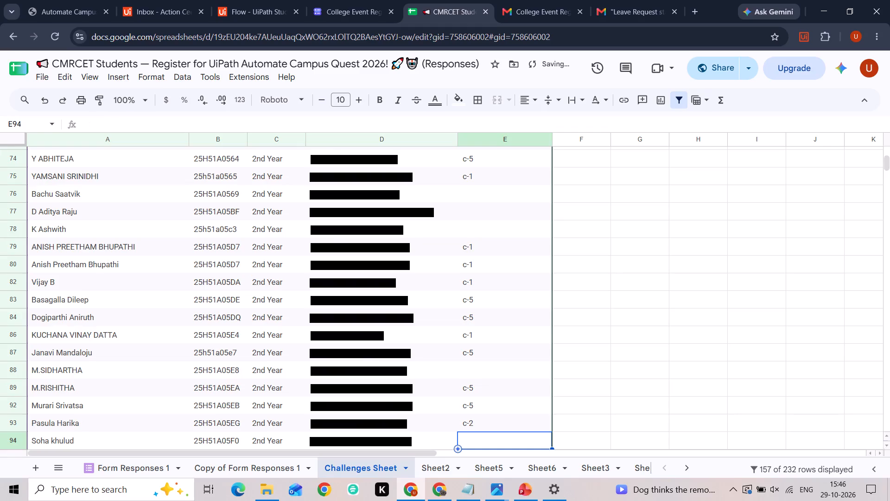
text(c-2)
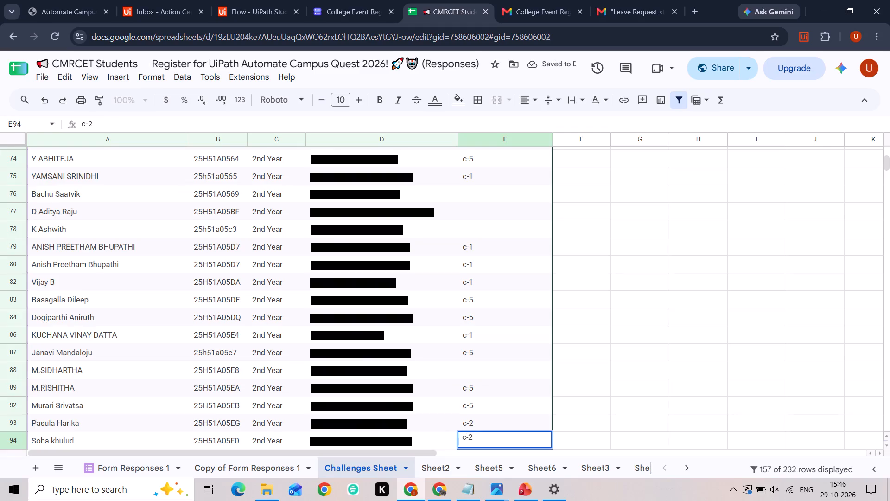
key(Down)
text(c-2)
key(Down)
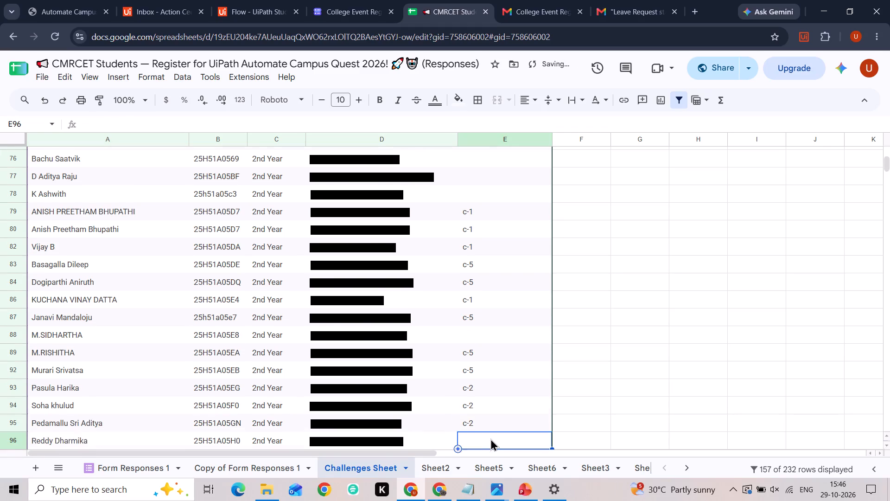
Assign challenge c-1 to the student in row 98.
key(Down)
key(Down)
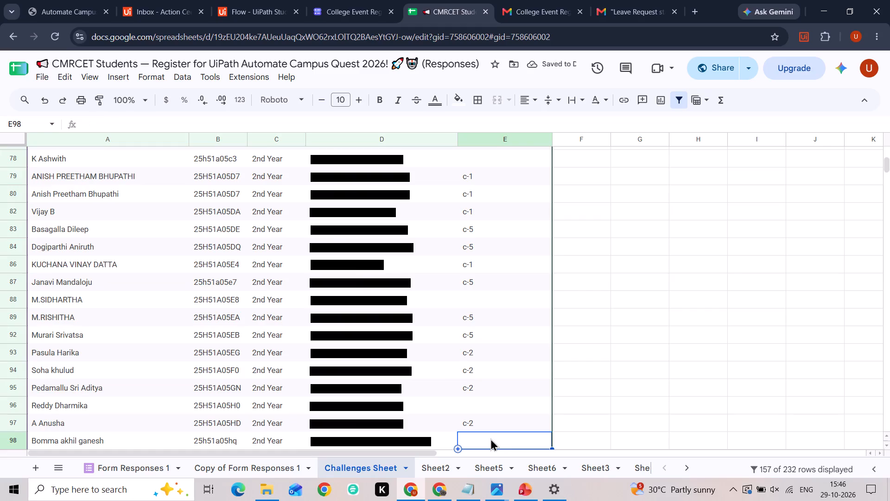
text(c-1)
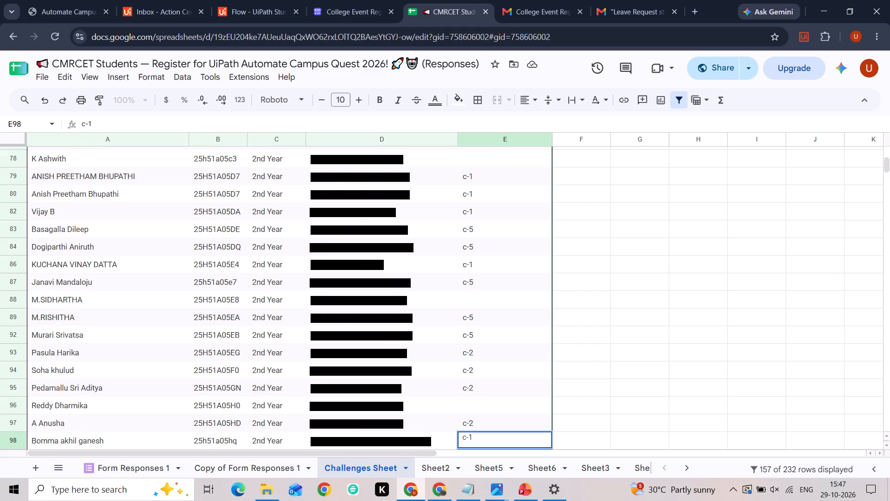
key(Down)
Assign challenge c-3 to the students in rows 110 and 111.
key(Down)
key(Down)
key(Down)
key(Down)
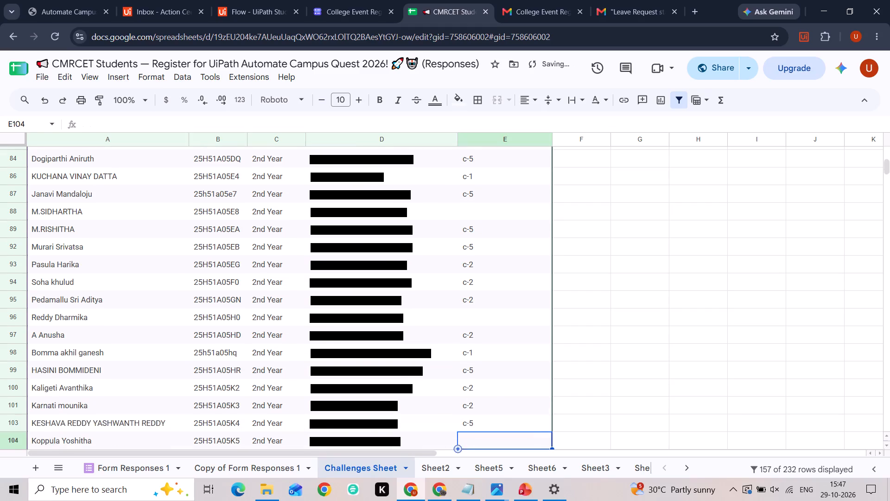
key(Down)
key(Up)
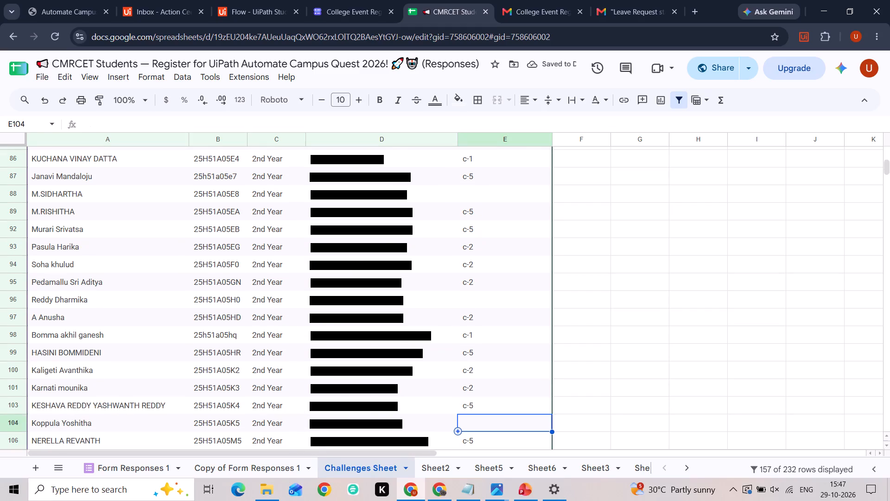
key(Down)
key(Down)
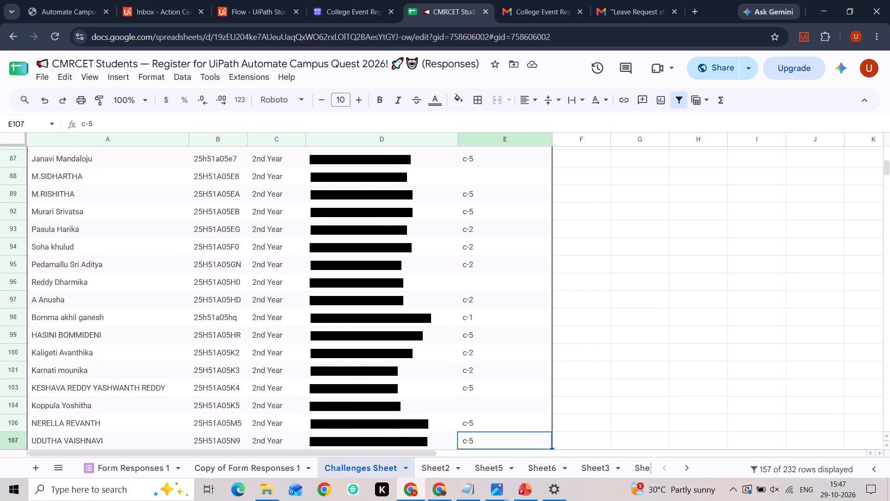
key(Down)
key(Down)
key(Down)
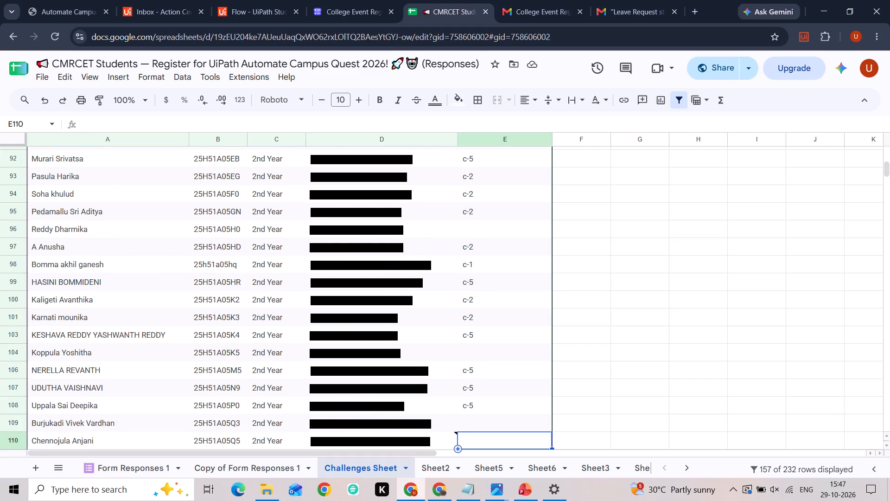
text(c-3)
key(Down)
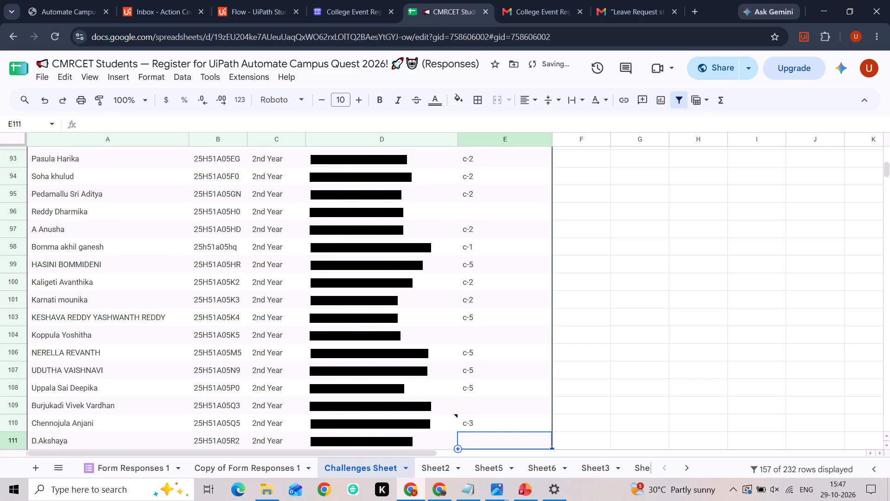
text(c-3)
key(Down)
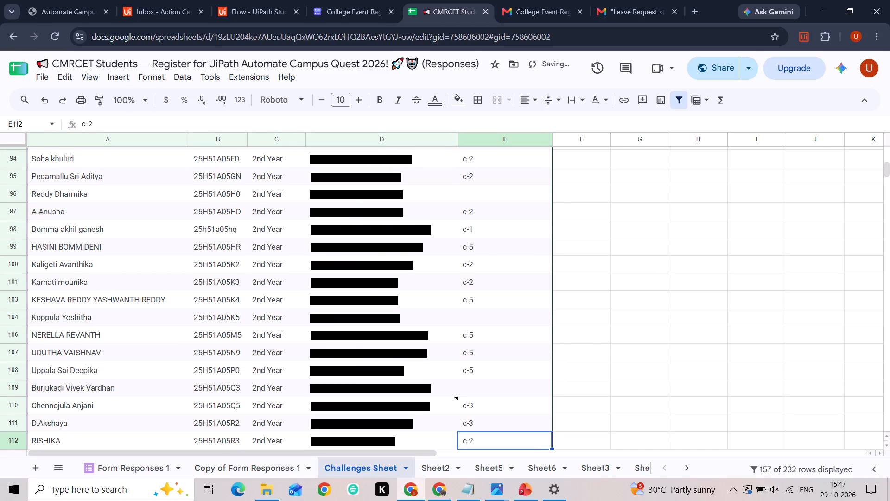
Assign challenge c-5 to the students in rows 114, 116 and 118.
key(Down)
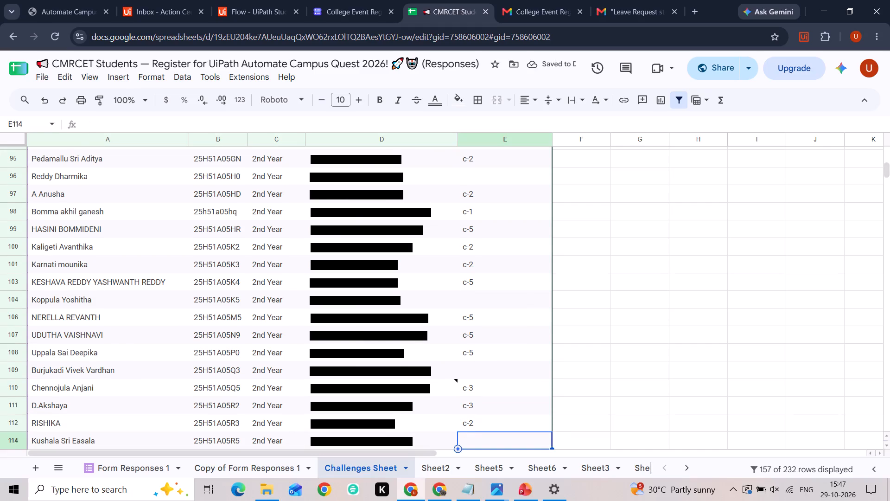
text(c-5)
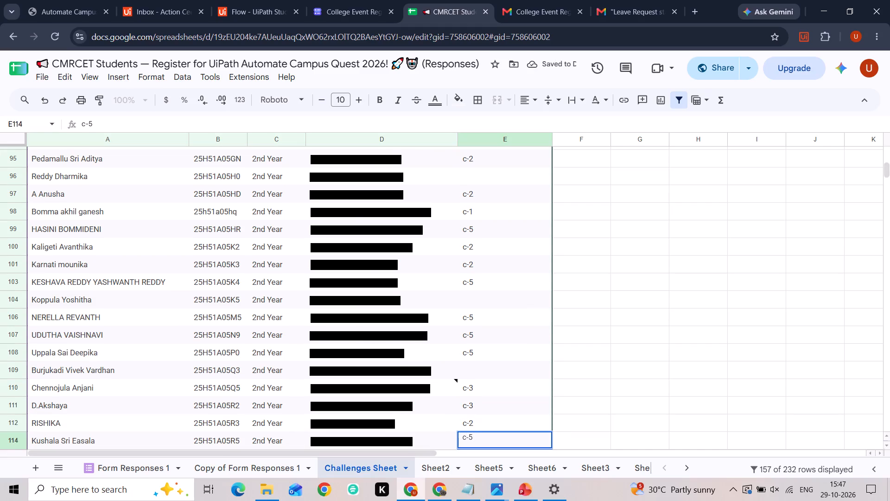
key(Down)
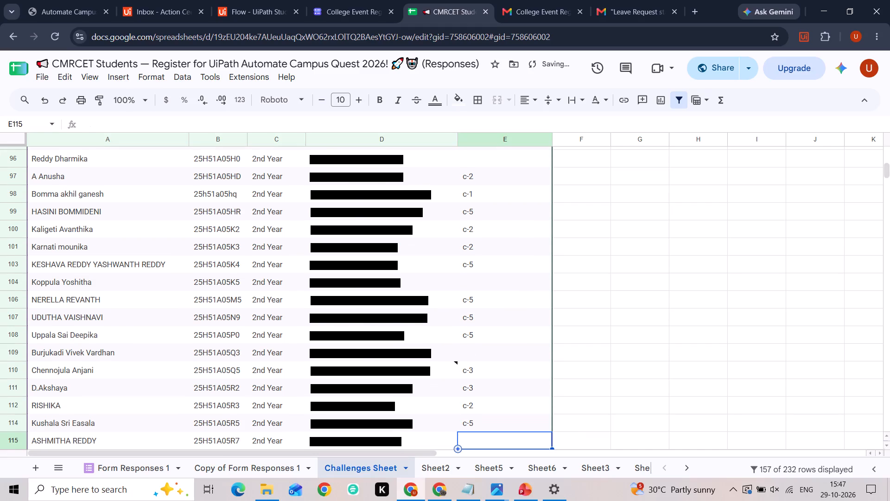
key(Down)
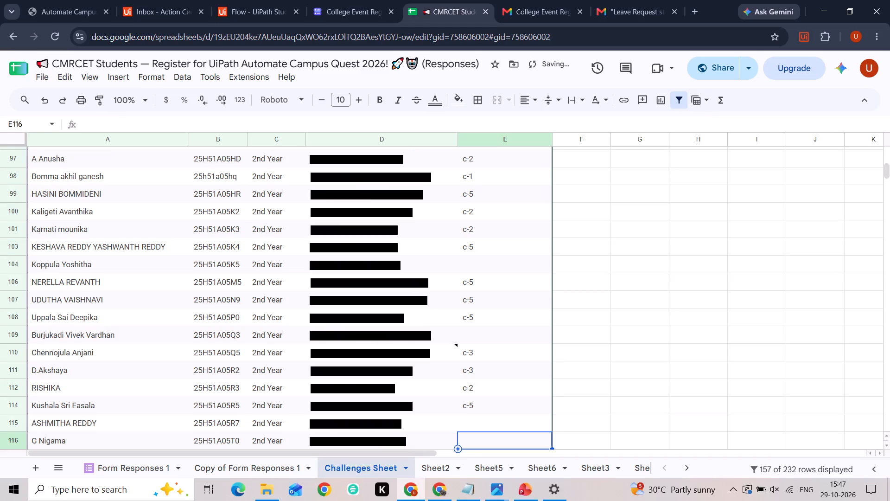
text(c-5)
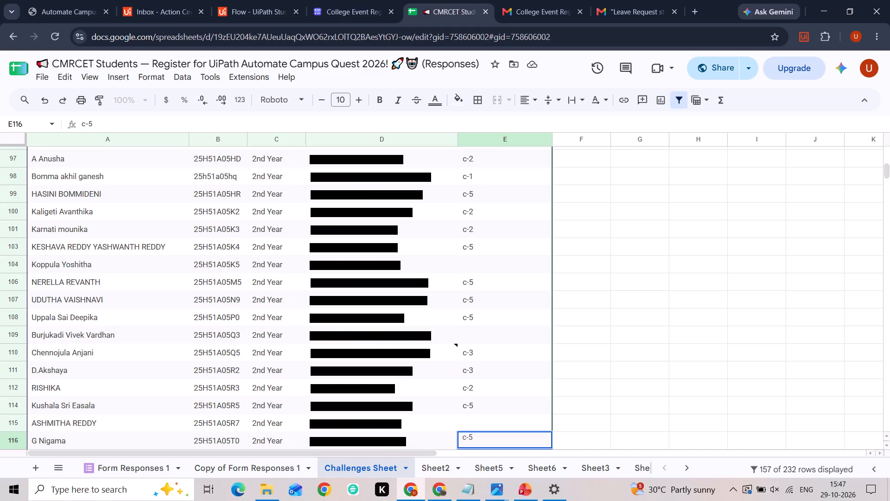
key(Down)
key(Down)
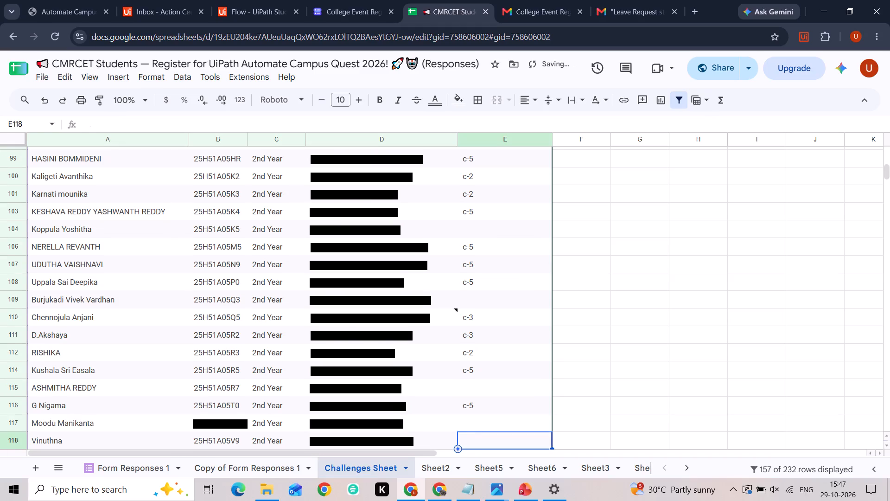
text(c-5)
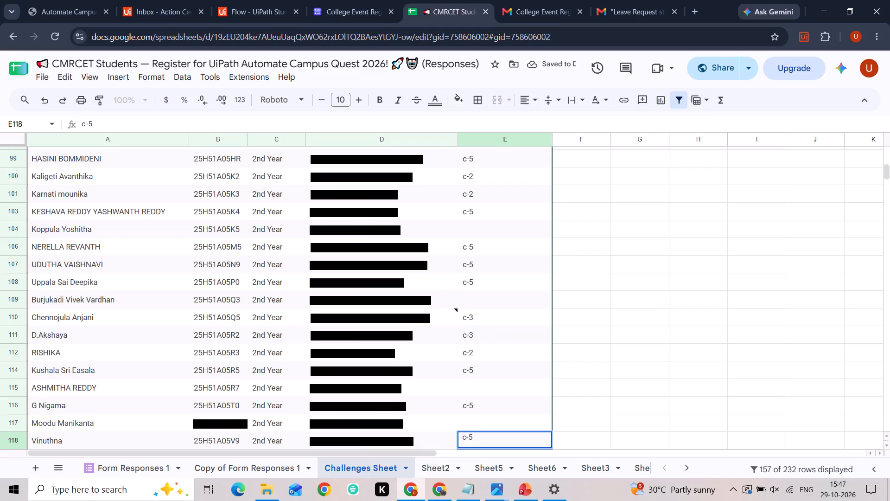
key(Down)
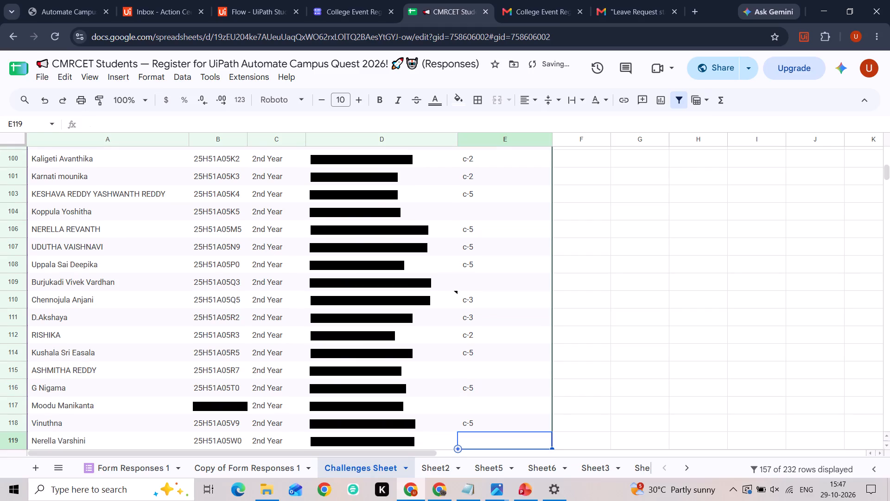
Assign challenge c-3 to the student in row 120 and c-2 to the students in rows 121 and 123.
key(Down)
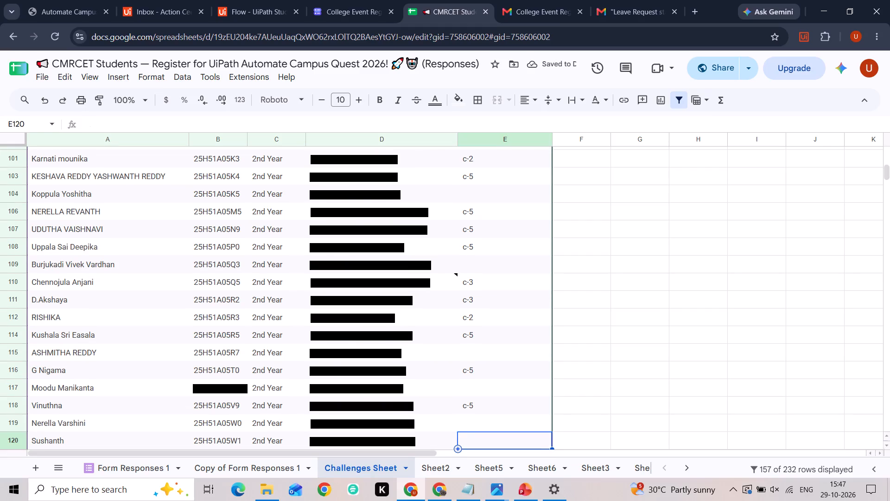
text(c-3)
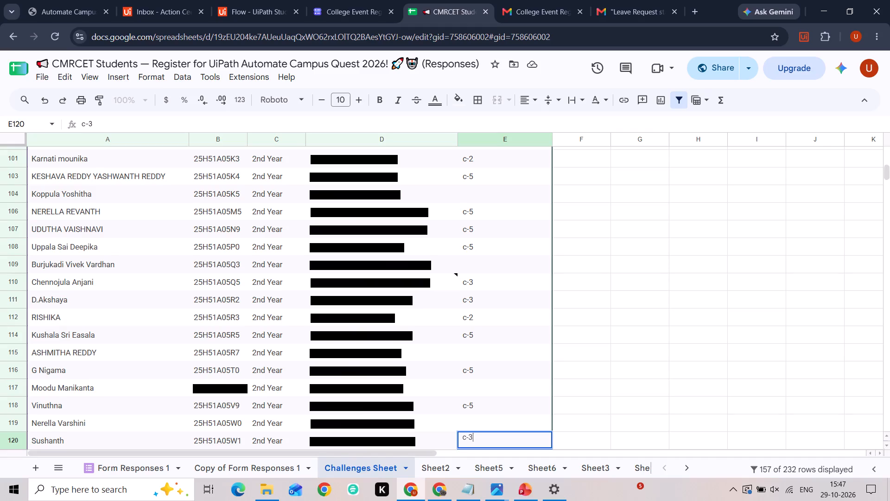
key(Down)
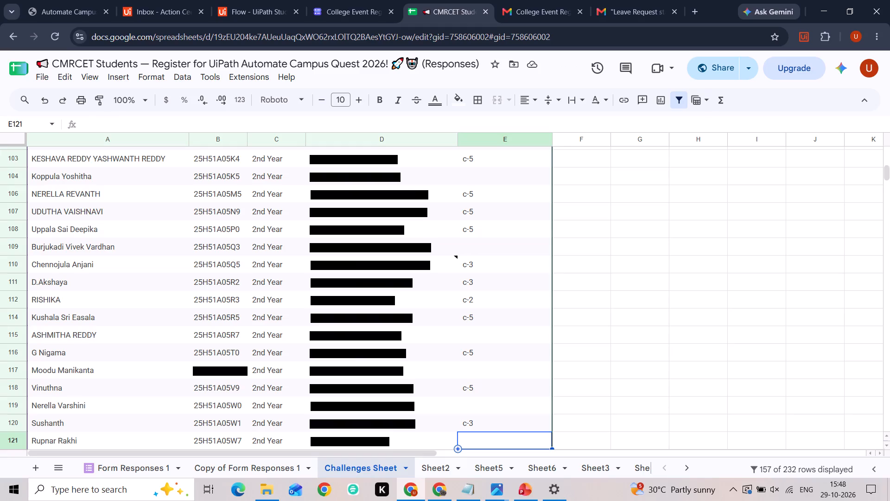
text(c-2)
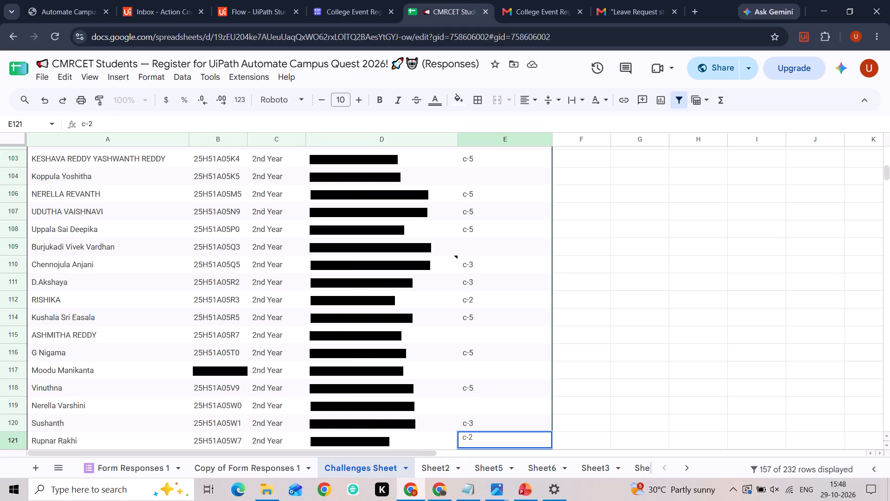
key(Down)
key(Down)
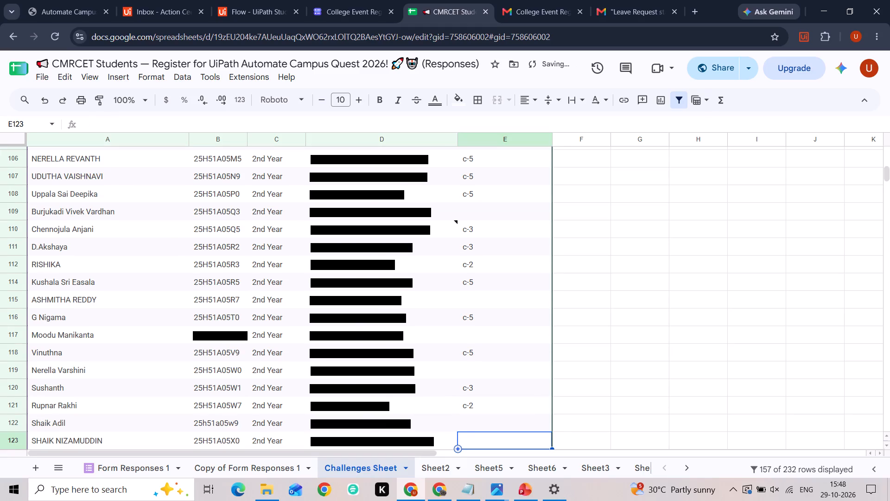
text(c-2)
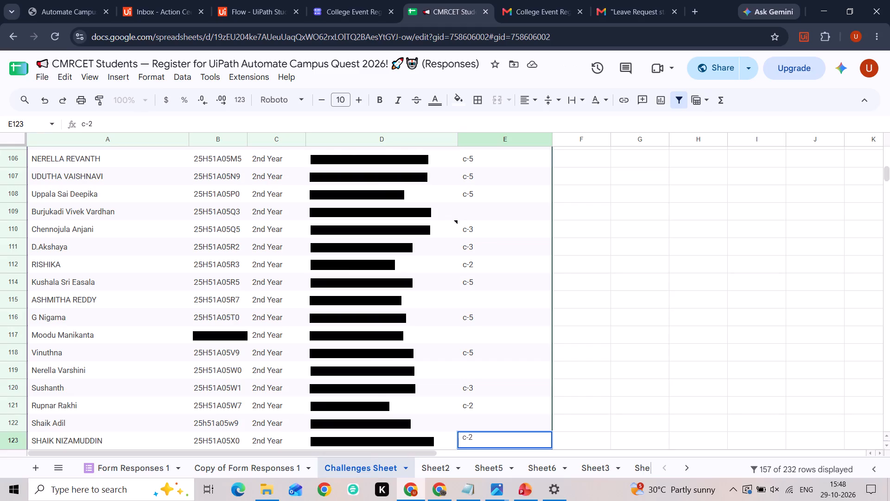
key(Down)
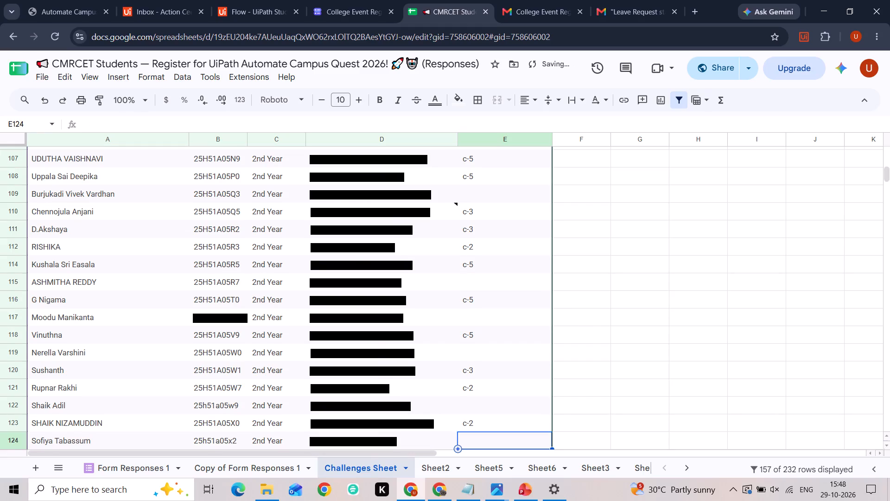
Assign challenge c-3 to the students in rows 124 and 126.
text(c-2)
key(BackSpace)
key(3)
key(Down)
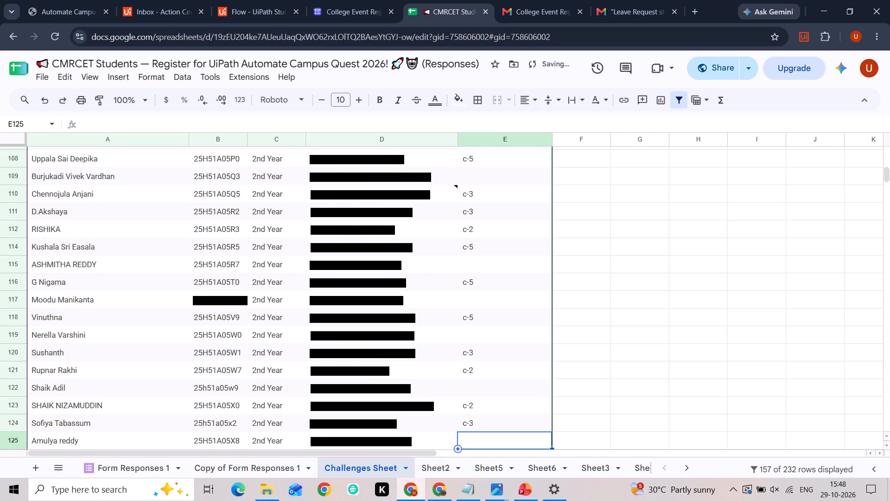
key(Down)
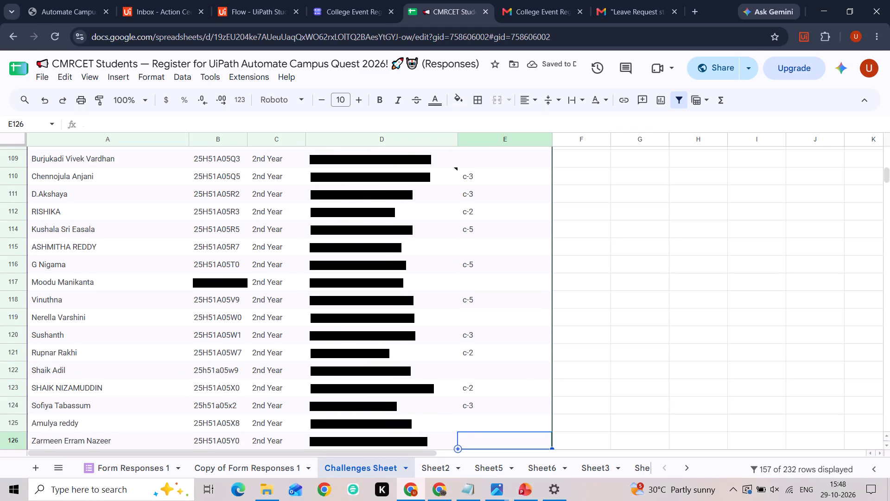
text(c-3)
key(Down)
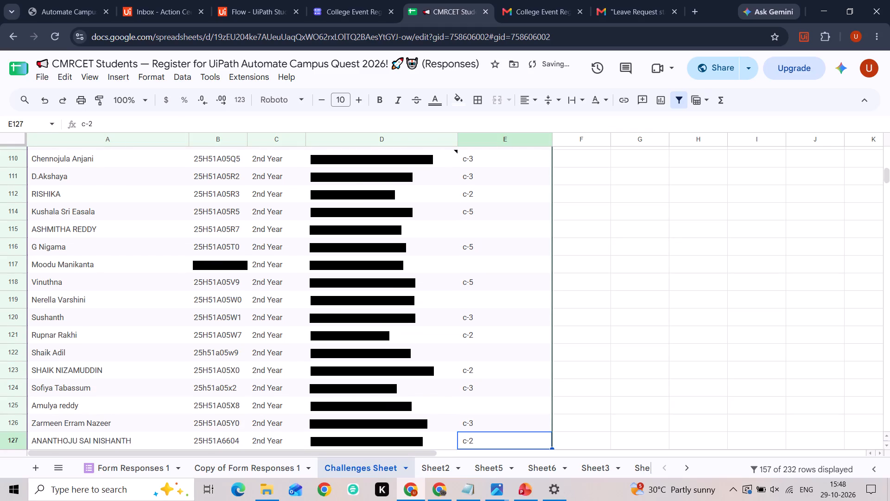
Replace the challenge assigned to the student in row 126 with c-2.
key(Down)
key(Up)
key(Up)
key(BackSpace)
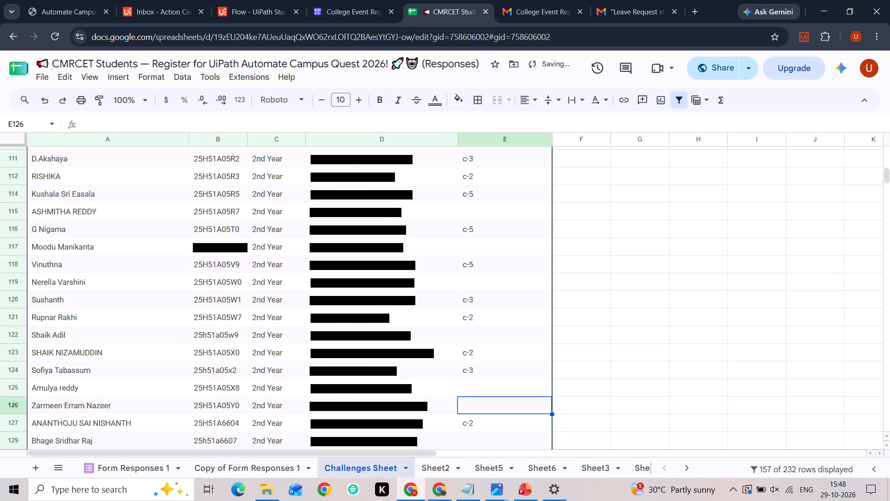
text(c-2)
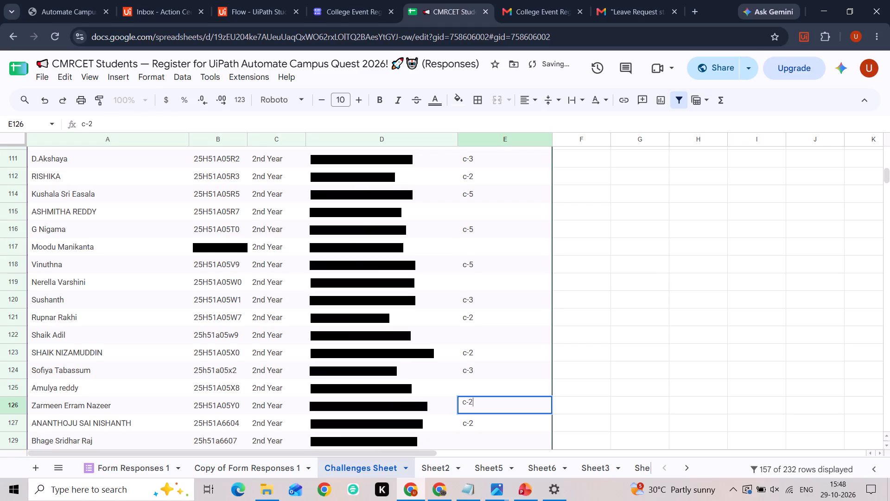
key(Down)
Assign challenge c-3 to the students in rows 141, 142 and 143.
key(Down)
key(Down)
key(Down)
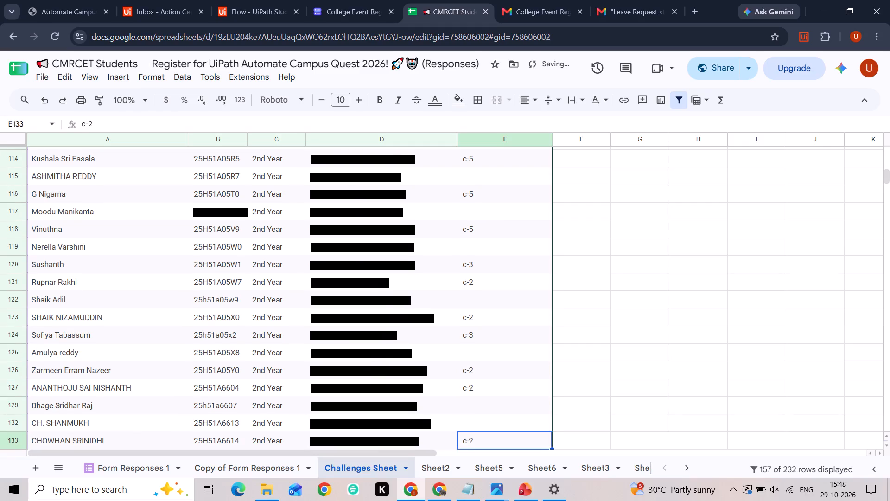
key(Down)
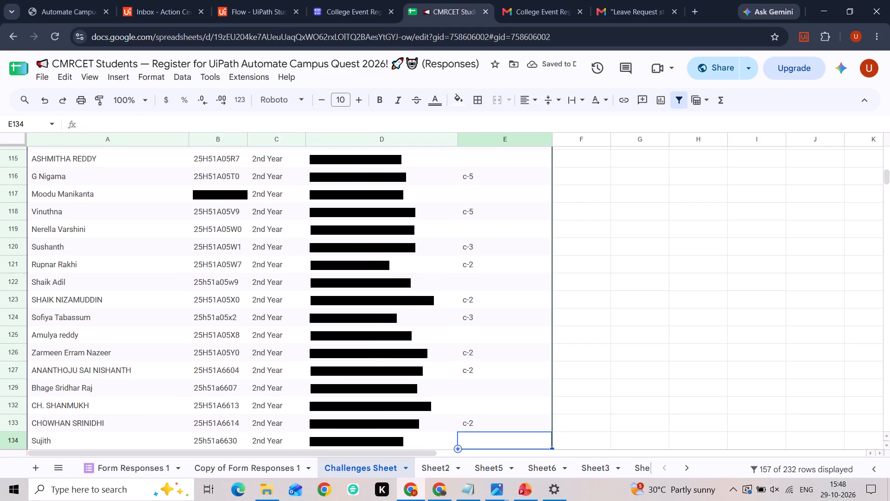
key(Down)
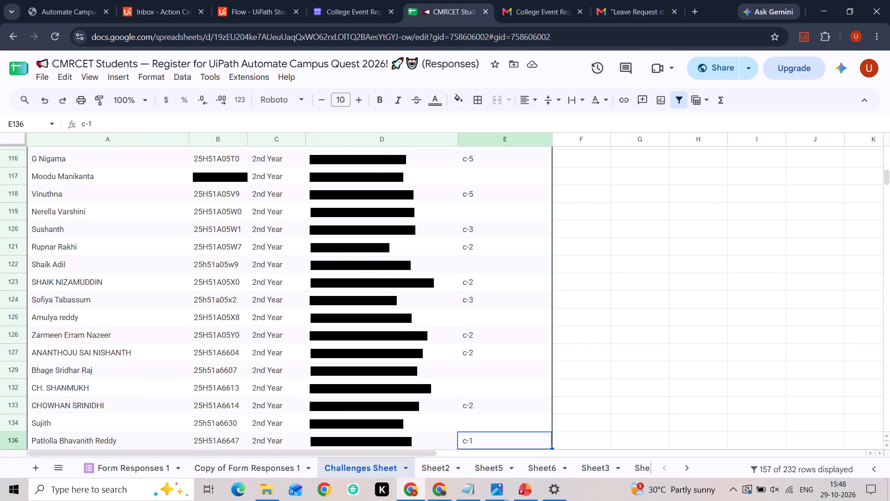
key(Down)
key(Down)
key(Down)
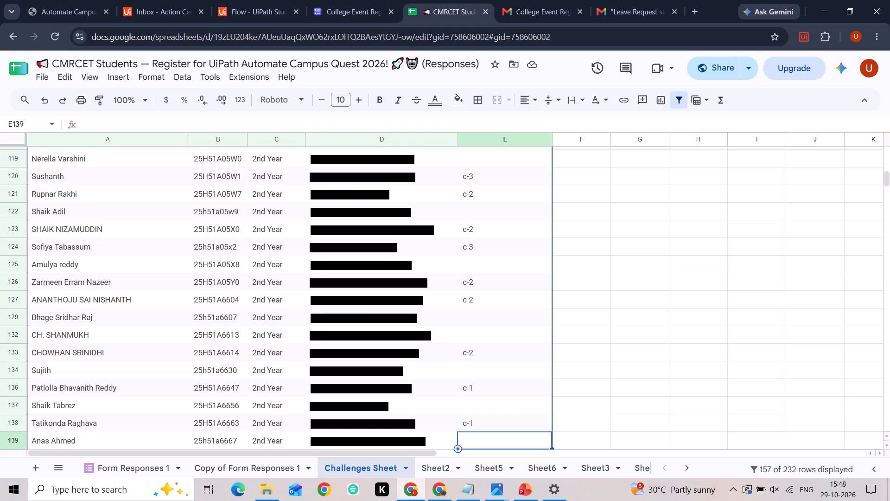
key(Down)
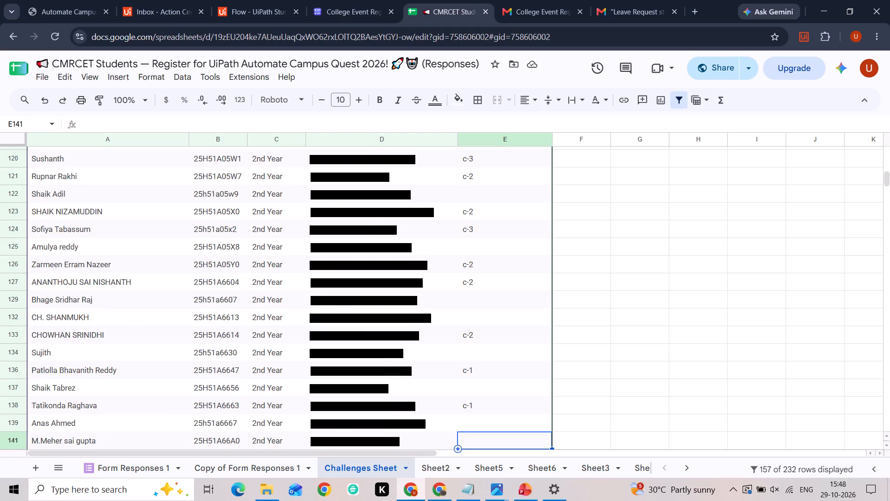
text(c-3)
key(Down)
text(c-3)
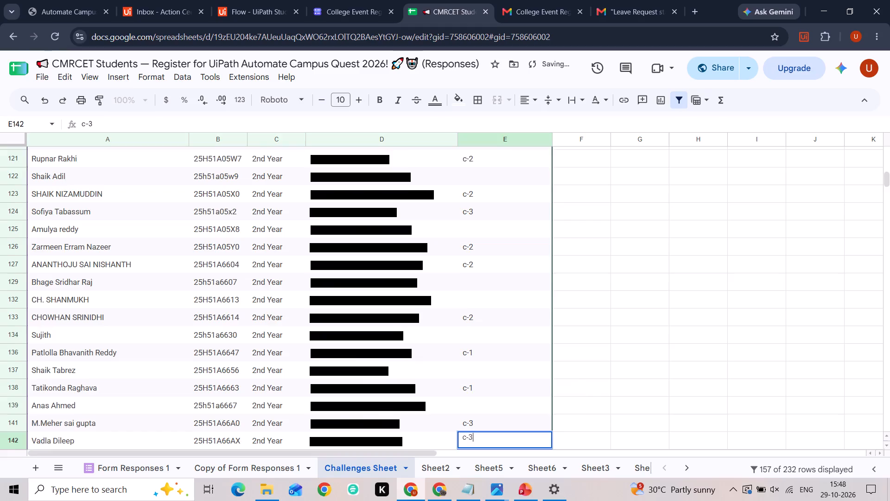
key(Down)
text(c-)
key(3)
key(Down)
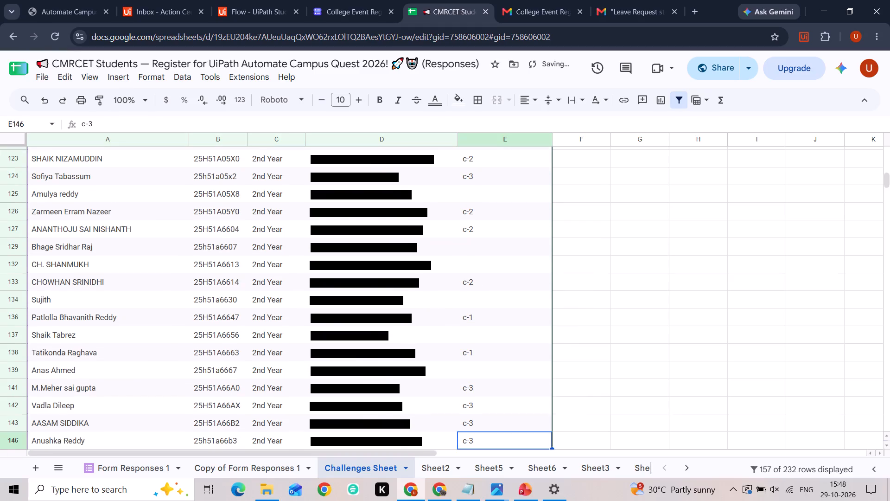
Assign challenge c-5 to the students in rows 149 and 150 of the Challenges Sheet.
key(Down)
key(Down)
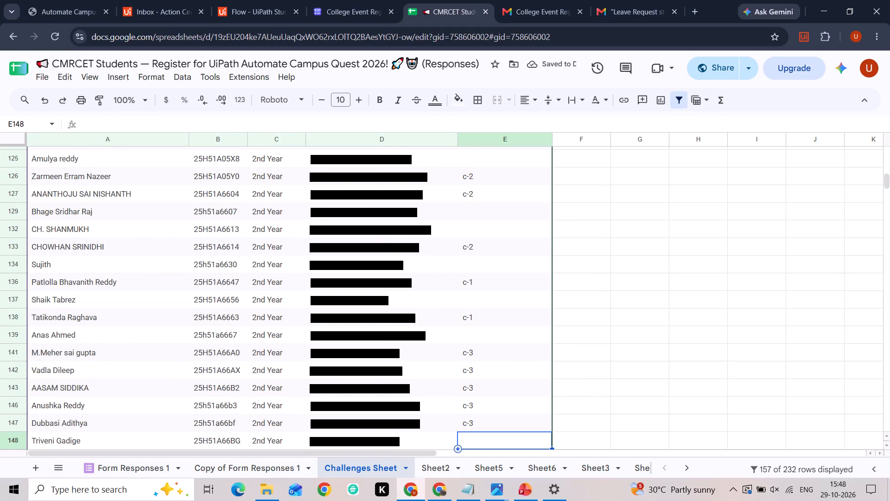
key(Down)
text(c-)
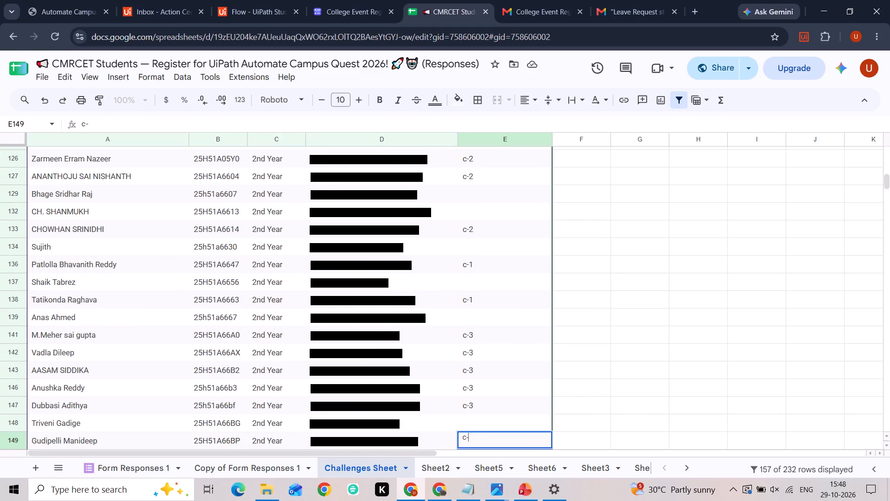
key(5)
key(Down)
text(c-5)
key(Down)
Assign challenge c-5 to the student in row 153 of the Challenges Sheet.
key(Down)
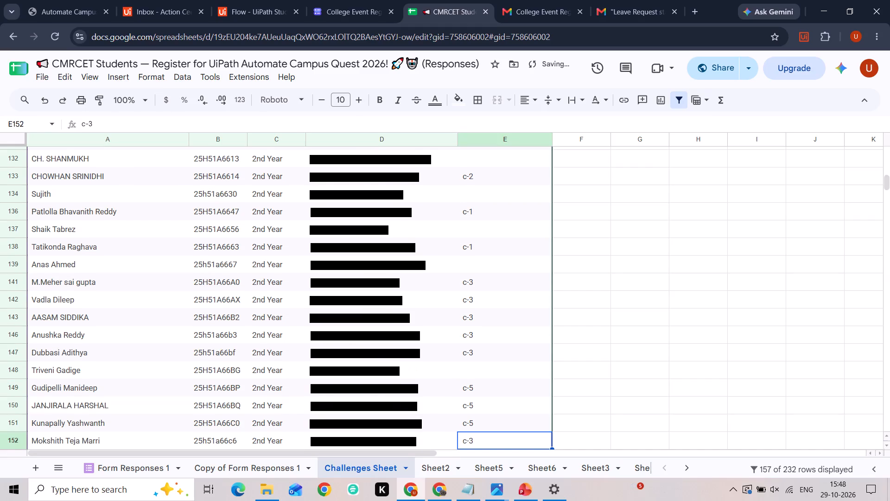
key(Down)
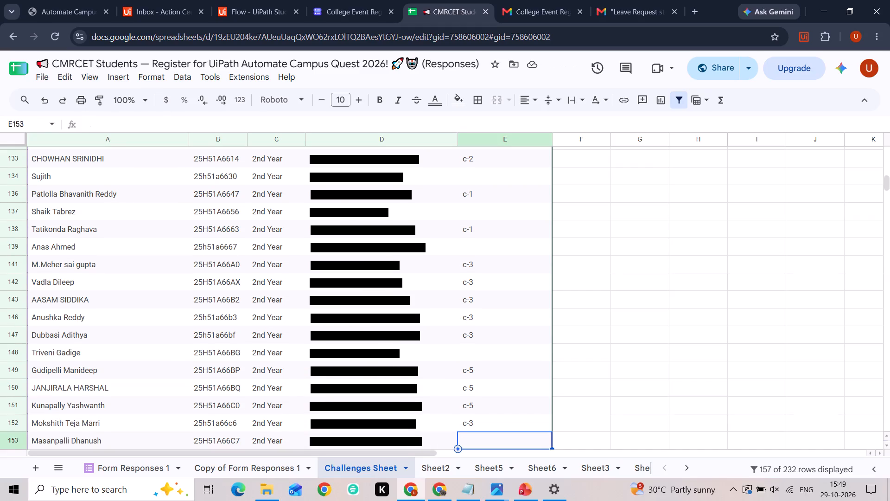
key(Down)
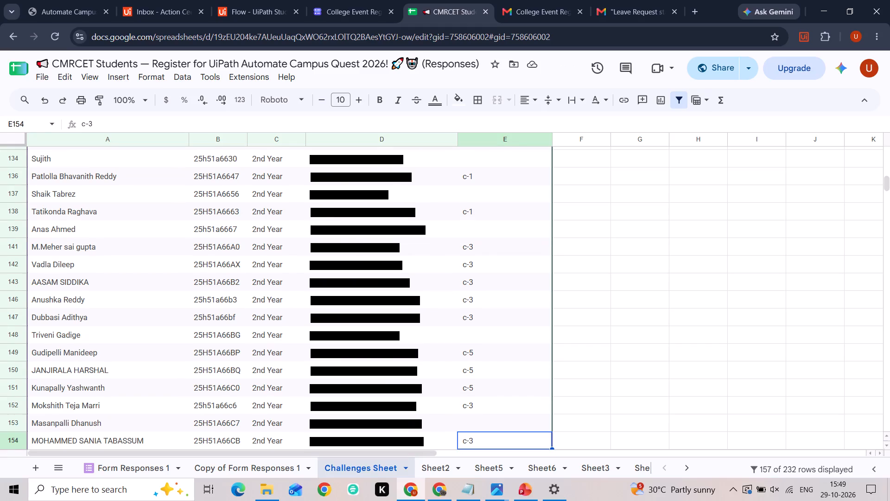
key(Up)
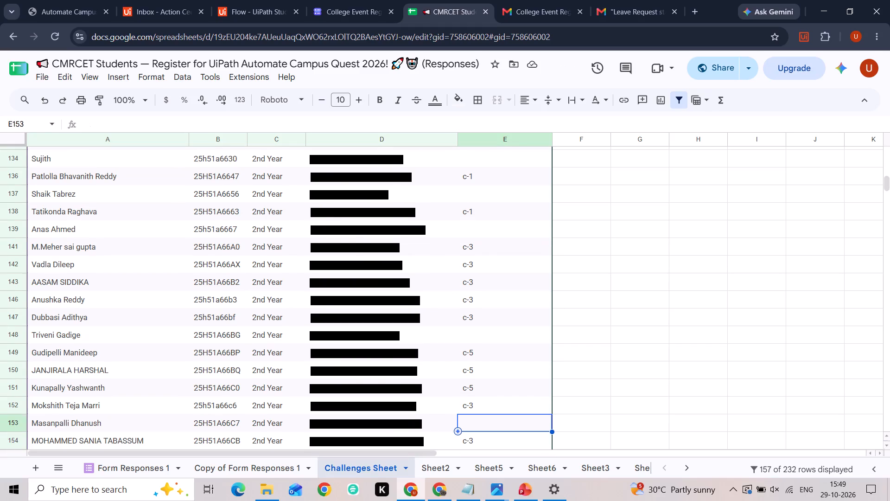
text(c-5)
key(Down)
Assign challenge c-5 to the student in row 158 of the Challenges Sheet.
key(Down)
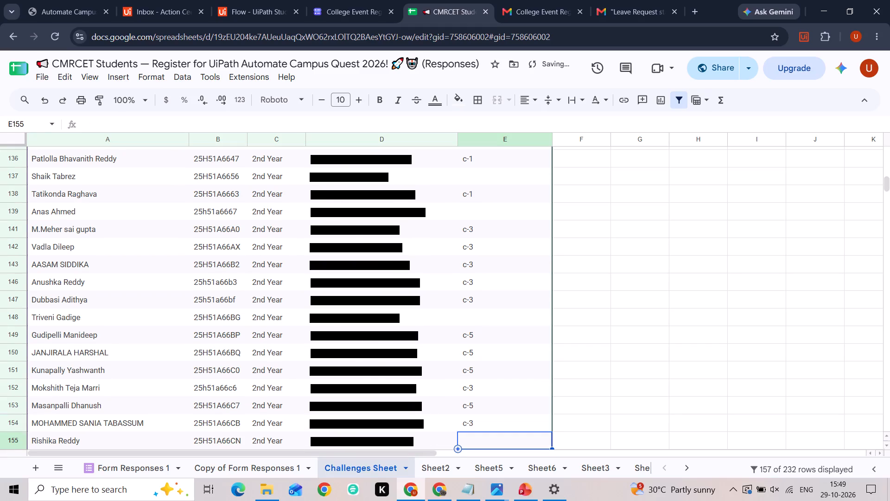
key(Down)
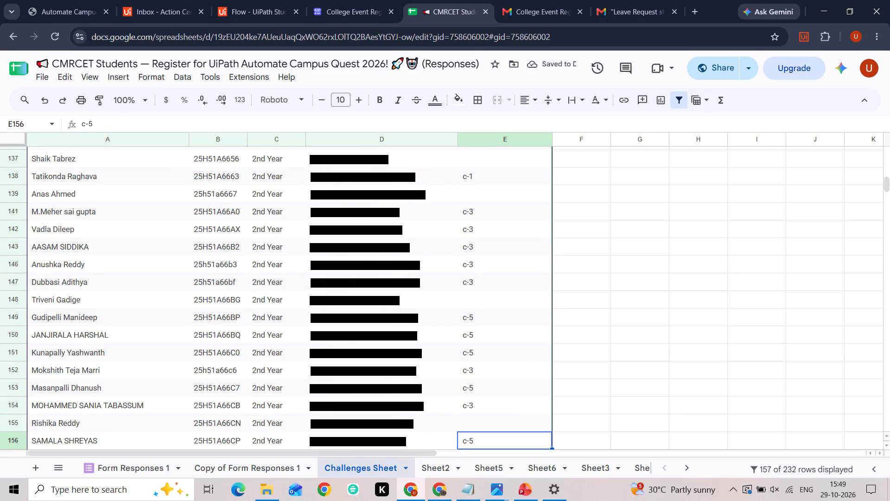
key(Down)
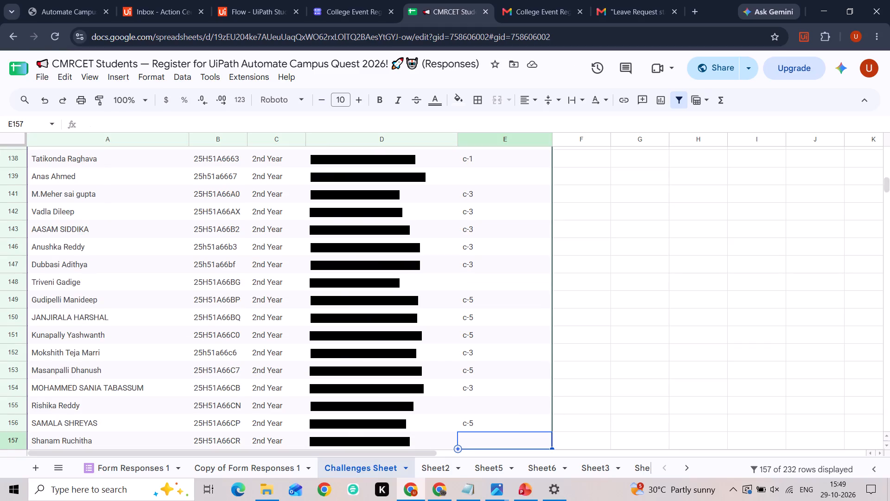
key(Down)
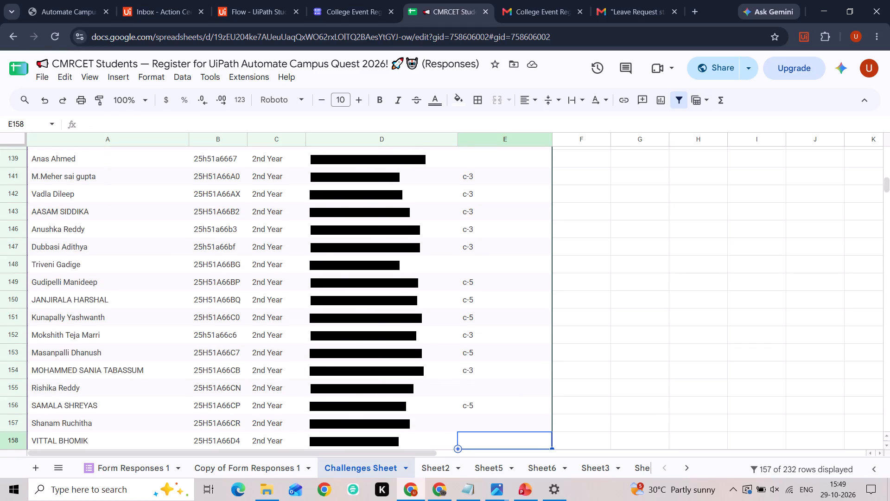
text(c-5)
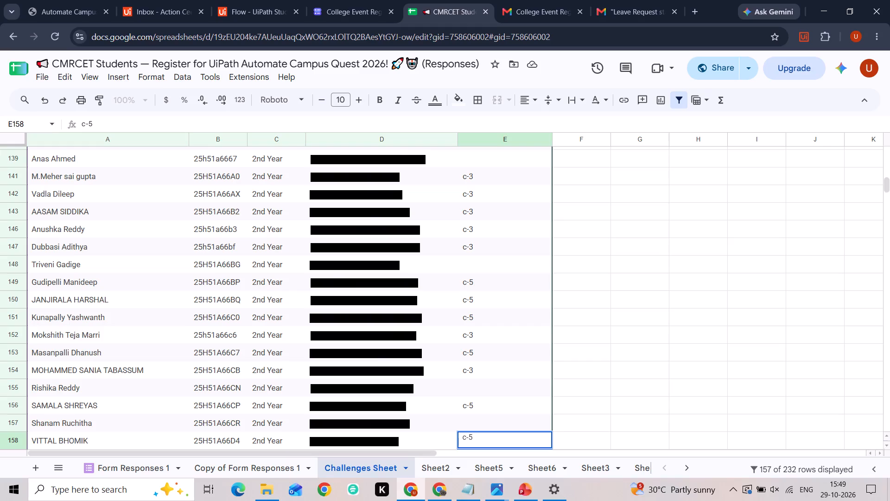
key(Down)
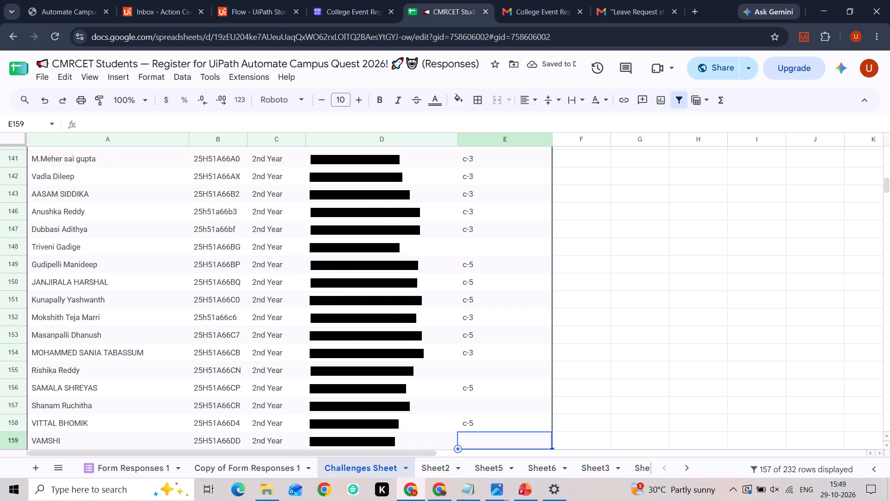
Check the challenge assignments of the students in rows 159 to 166 of the Challenges Sheet.
key(Down)
key(Down)
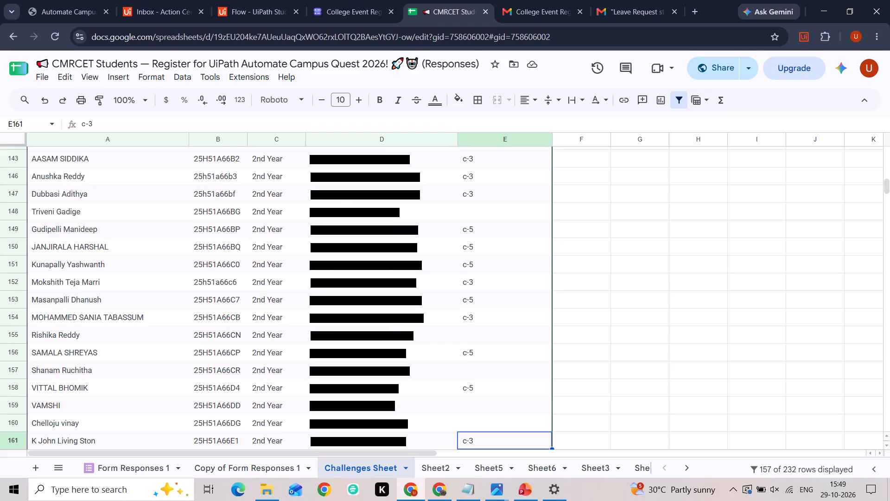
key(Down)
key(Down)
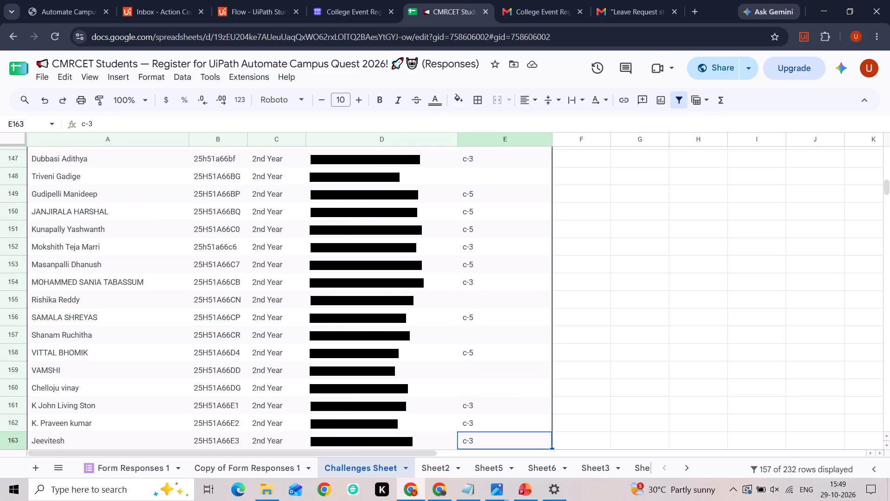
key(Down)
key(Down)
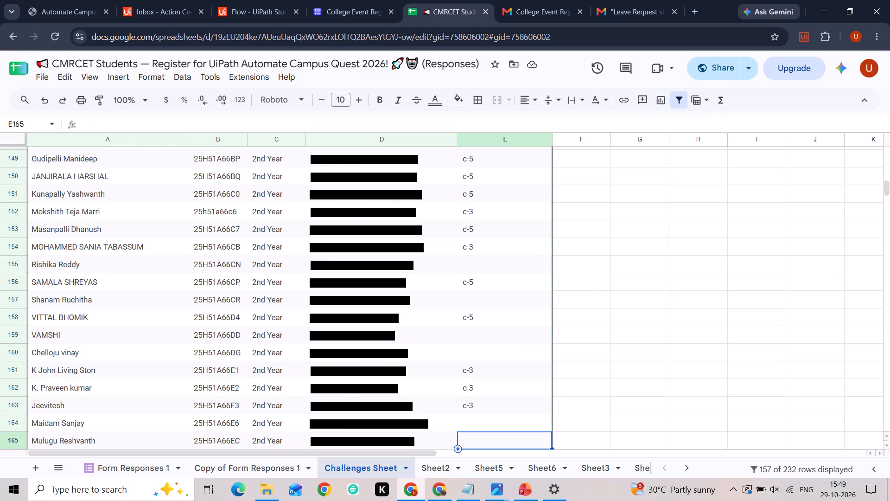
key(Down)
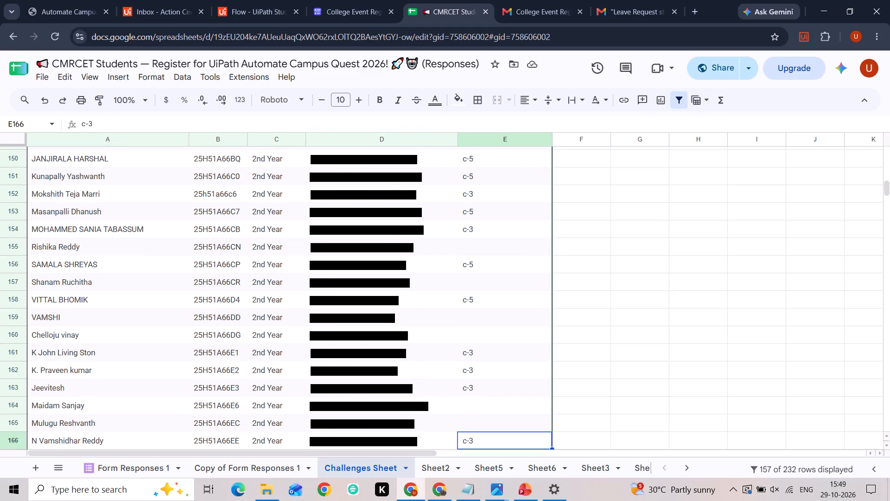
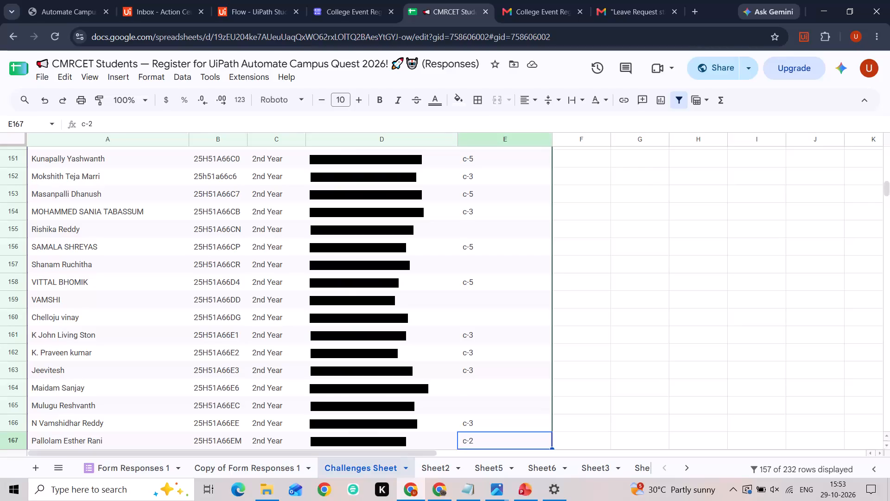
Check the challenge assignments of the students in rows 168 to 192 of the Challenges Sheet.
key(Down)
key(Down)
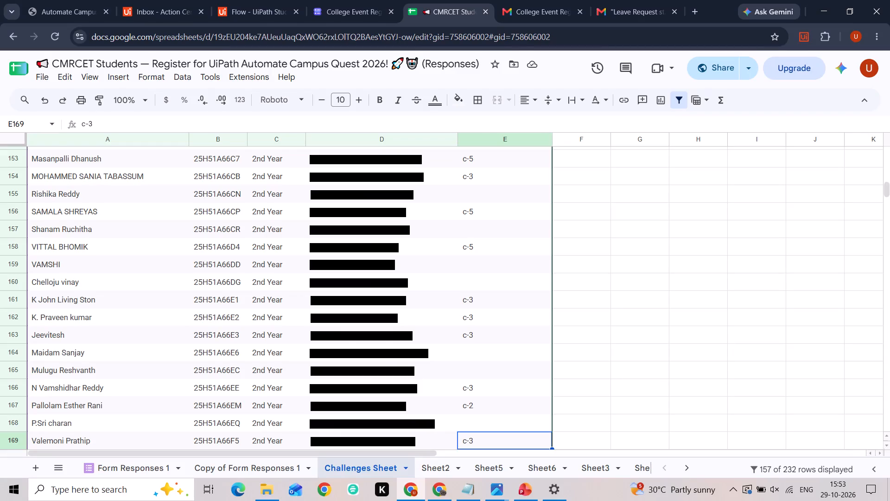
key(Down)
key(Down)
key(Down)
key(Down)
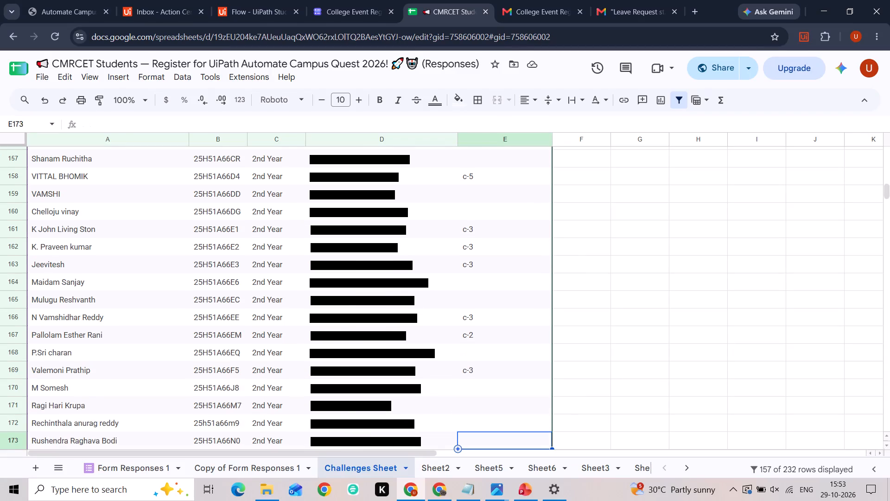
key(Down)
key(Down)
key(Down)
key(Down)
key(Down)
key(Down)
key(Down)
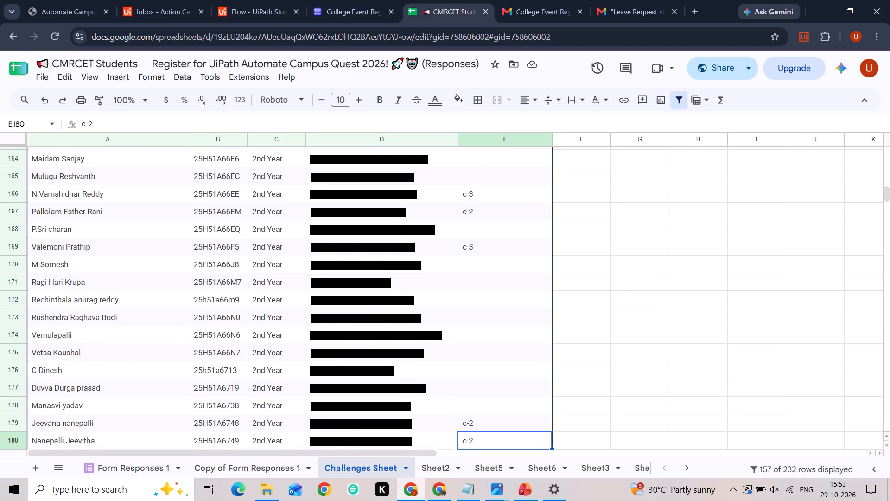
key(Down)
key(Down)
key(Down)
key(Down)
key(Down)
key(Down)
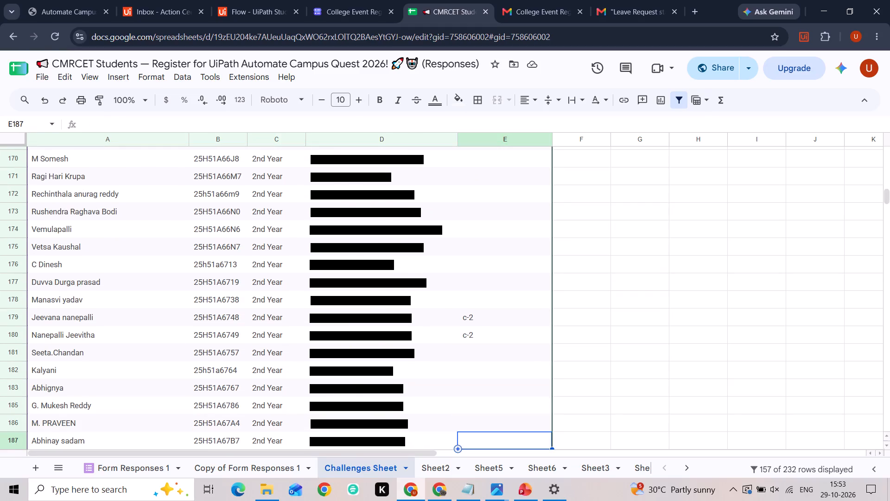
key(Down)
key(Down)
key(Up)
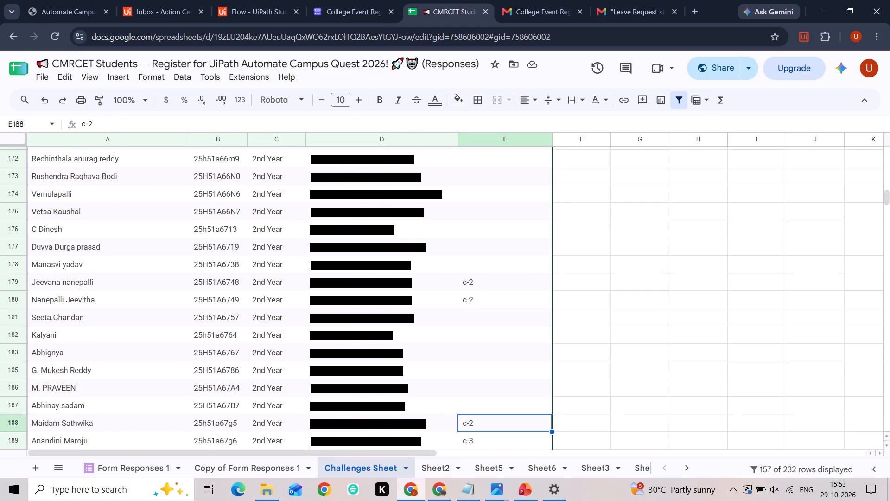
key(Down)
key(Down)
key(Down)
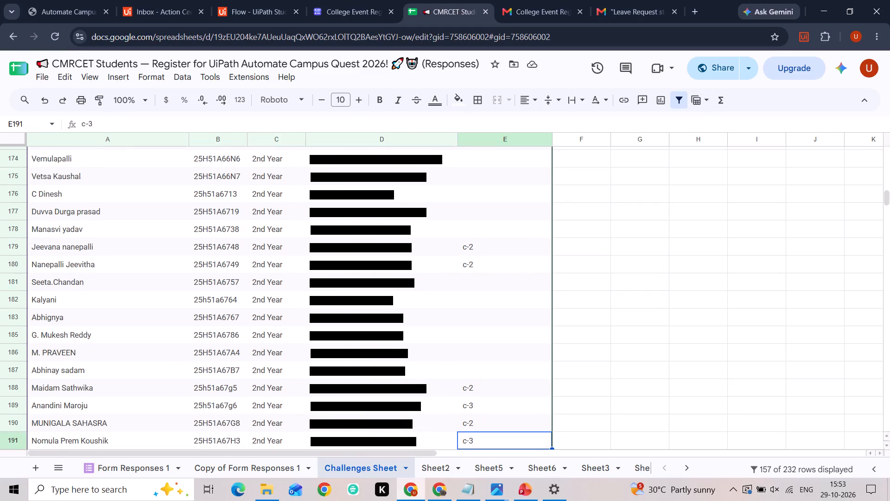
key(Down)
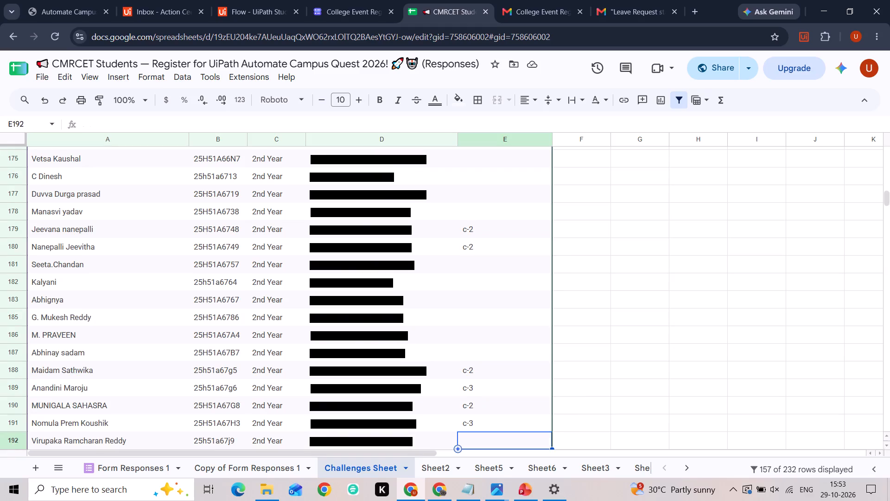
Assign challenge c-3 to the student in row 194 of the Challenges Sheet.
key(Down)
key(Down)
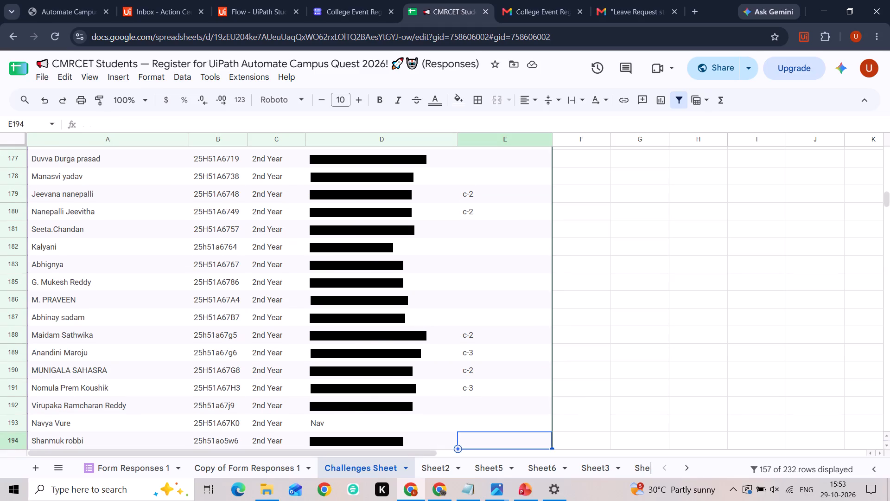
text(c-3)
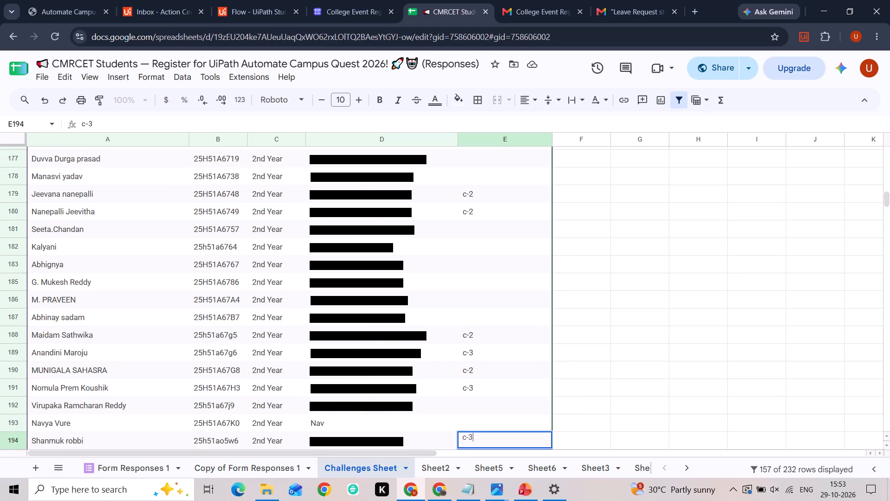
key(Down)
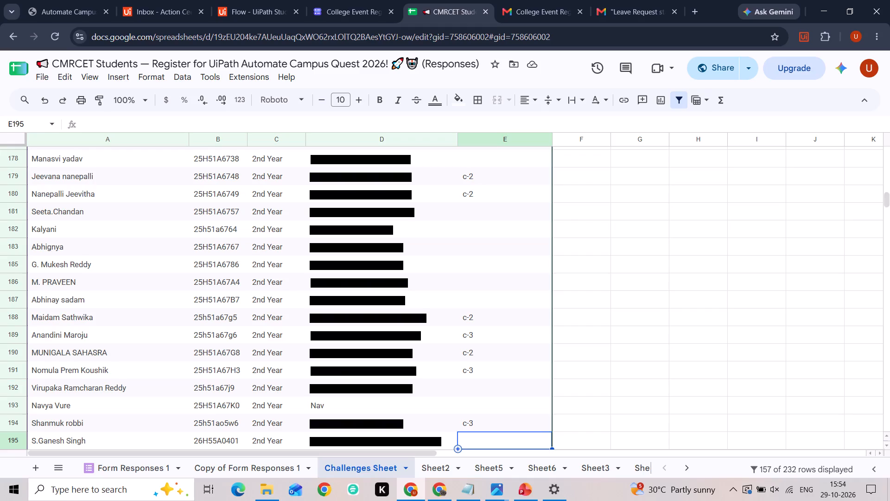
Assign challenge c-1 to the students in rows 195 and 200 of the Challenges Sheet.
key(Down)
key(Down)
key(Up)
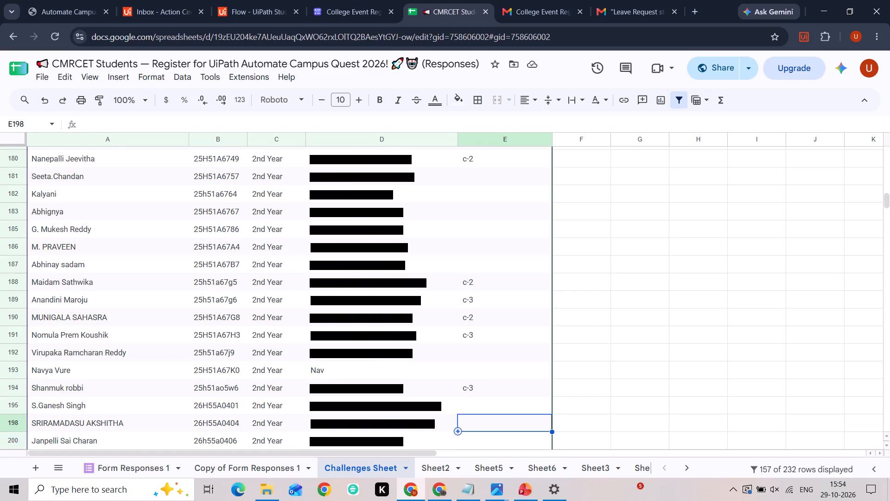
key(Up)
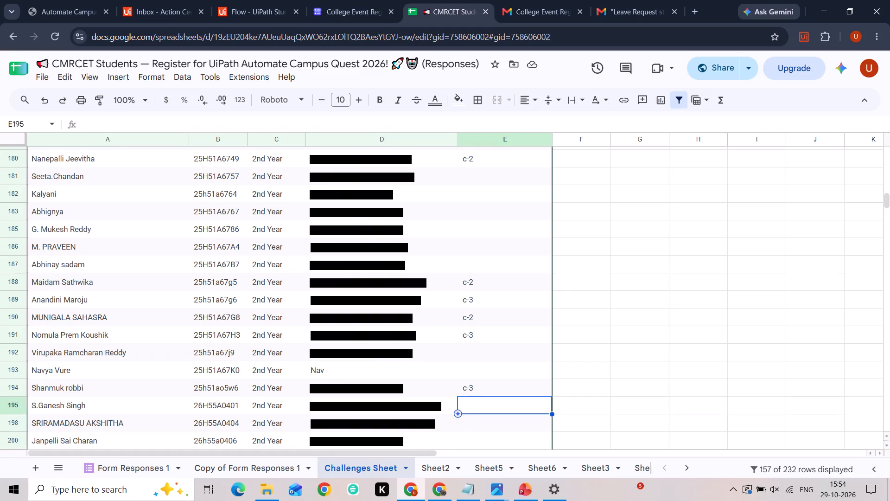
text(c-1)
key(Down)
key(Down)
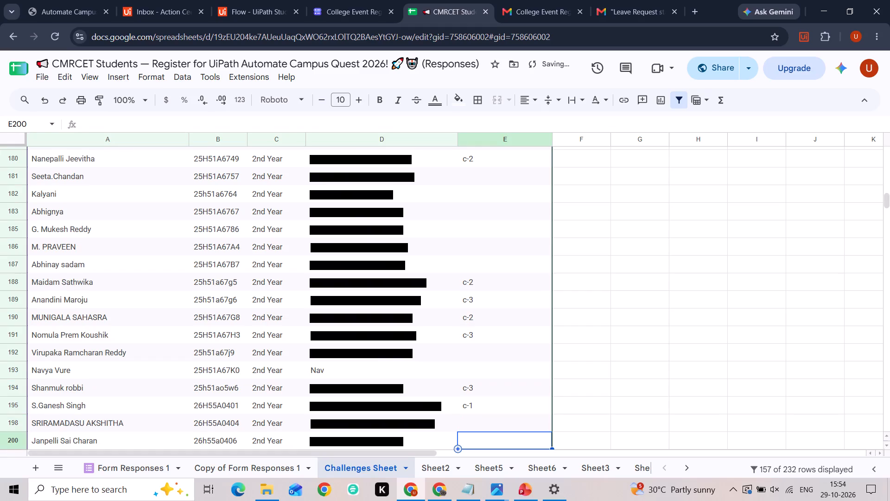
text(c-1)
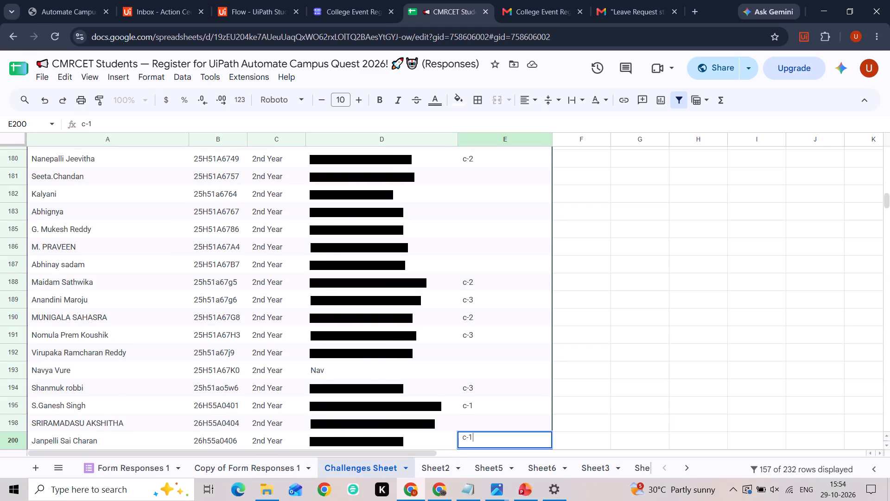
key(Down)
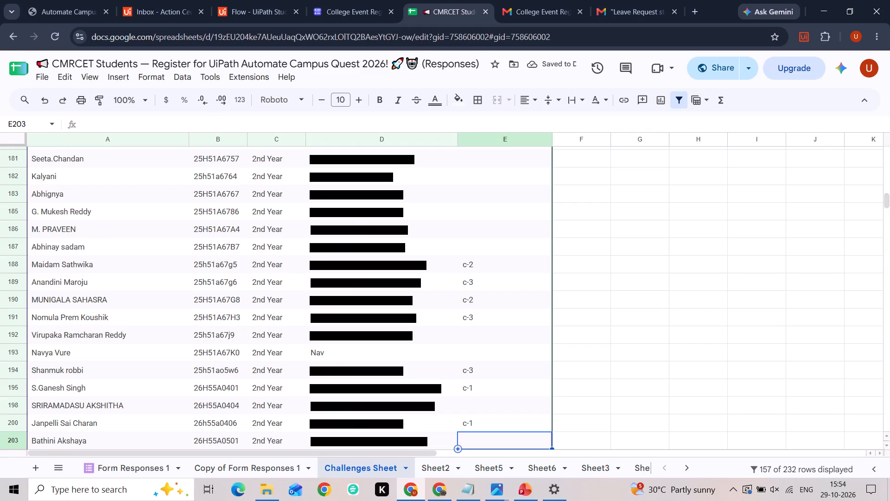
Assign challenge c-3 to the student in row 203 of the Challenges Sheet.
text(c-3)
key(Down)
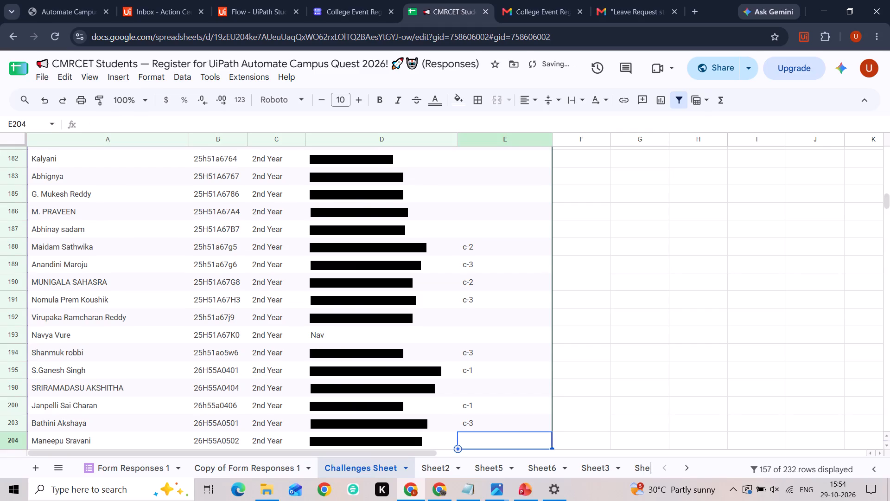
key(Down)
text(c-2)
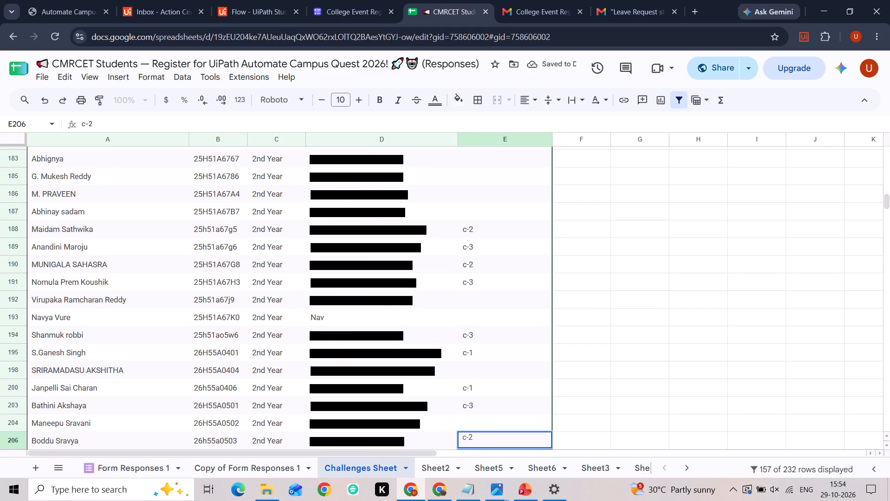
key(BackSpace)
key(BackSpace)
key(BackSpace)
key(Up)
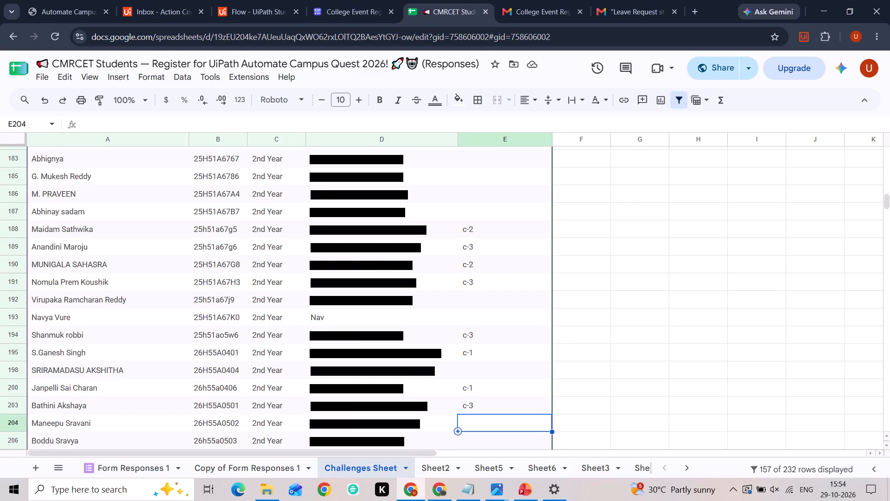
Assign challenge c-3 to the student in row 204 of the Challenges Sheet.
text(c-3)
key(Down)
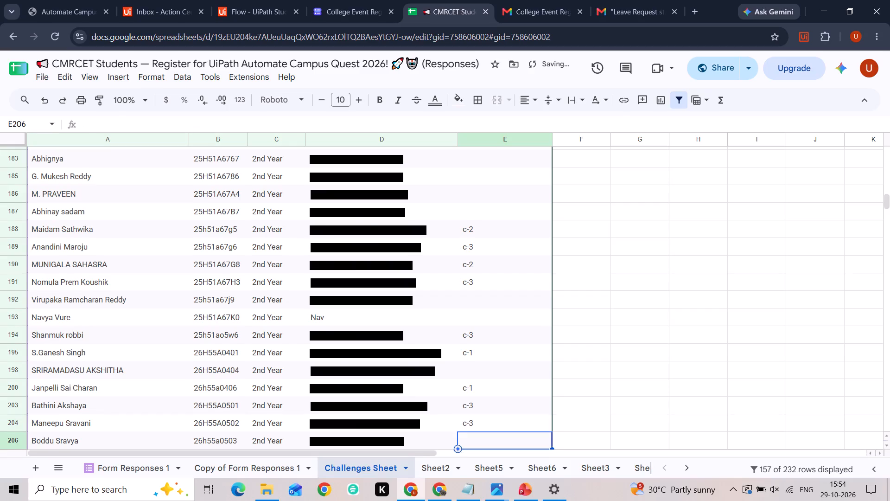
Assign challenge c-3 to the student in row 210 of the Challenges Sheet.
key(Down)
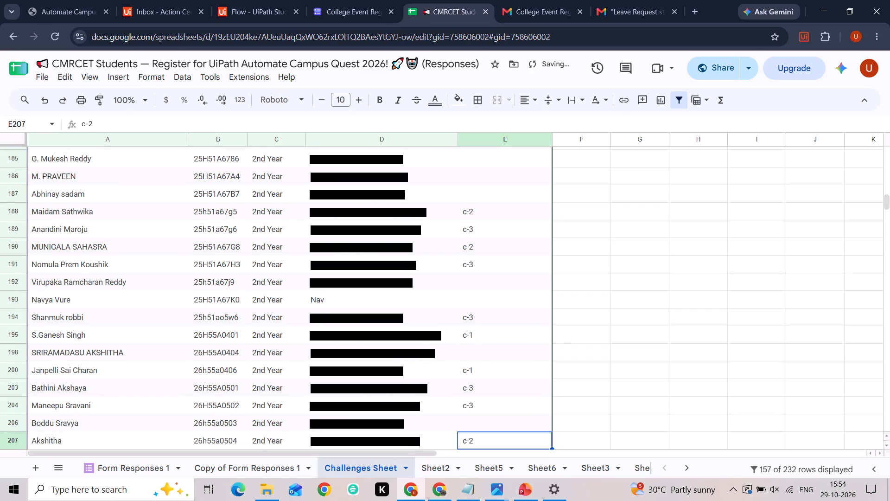
key(Down)
key(Down)
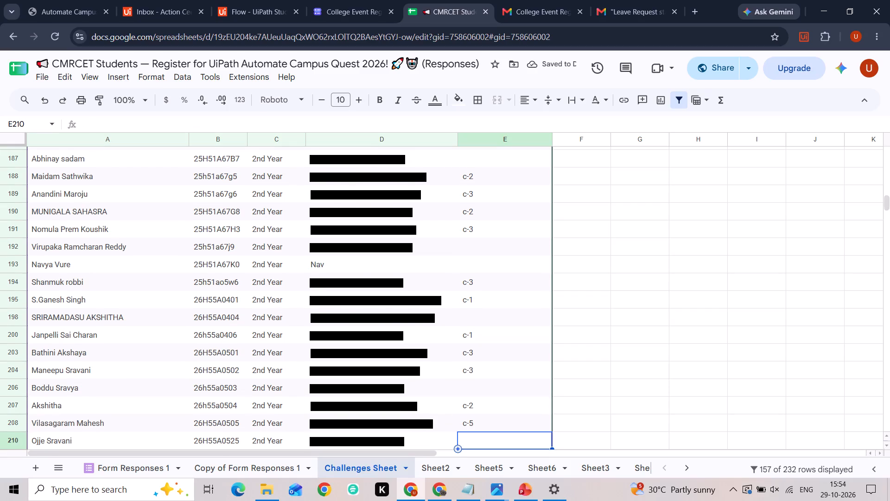
text(c-3)
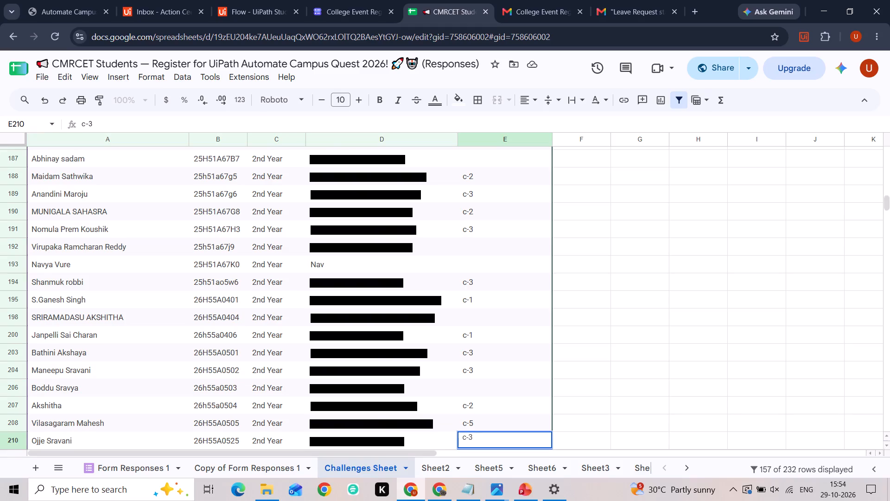
key(Down)
key(Down)
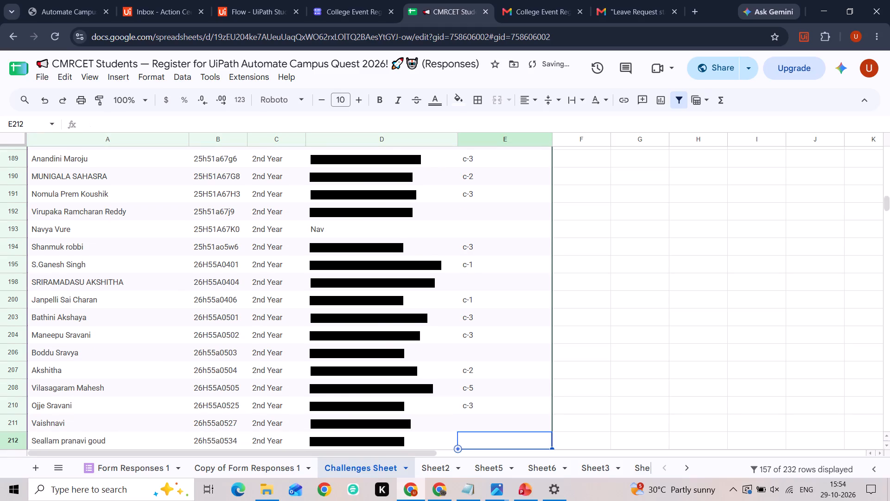
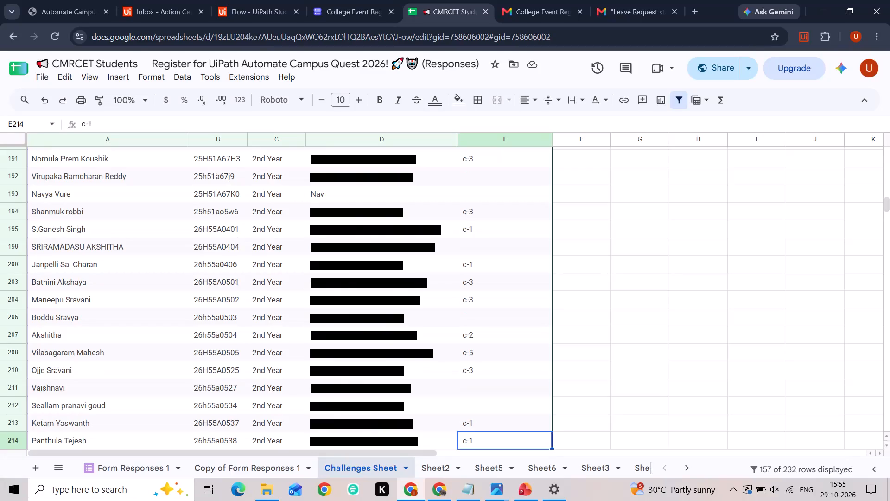
Check the Challenge Assigned entries of the remaining 2nd Year students from row 214 down to row 230.
key(Down)
key(Down)
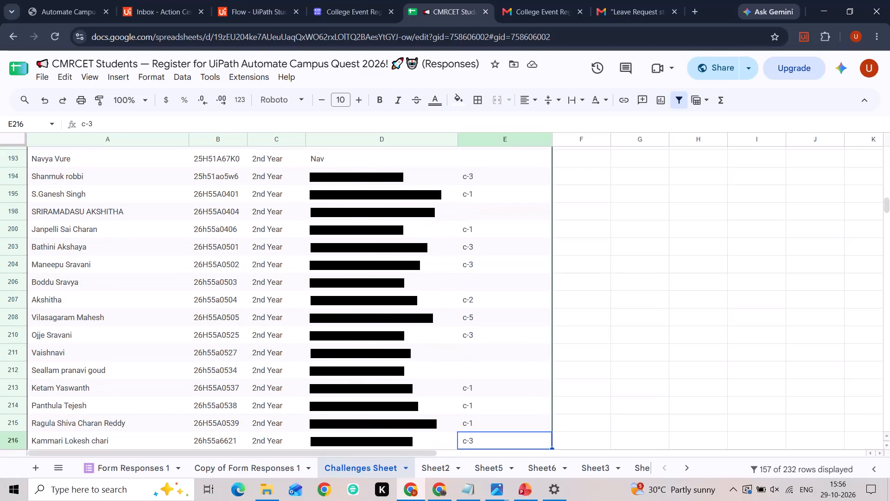
key(Down)
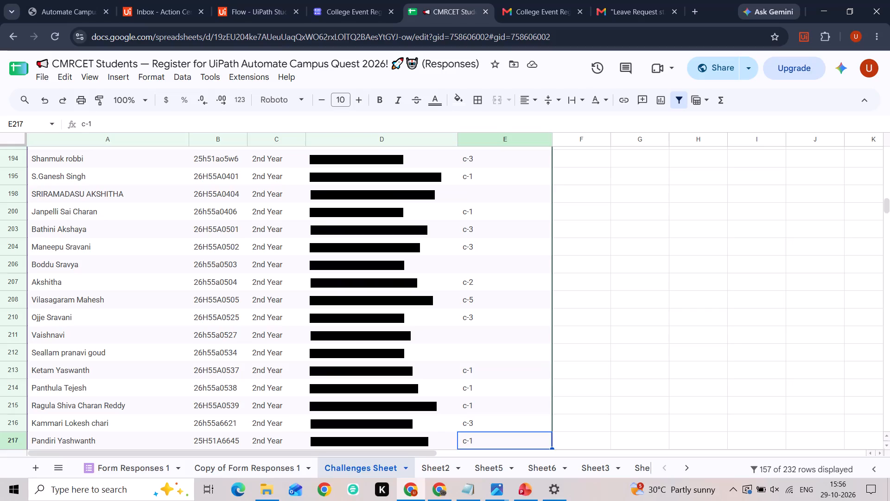
key(Down)
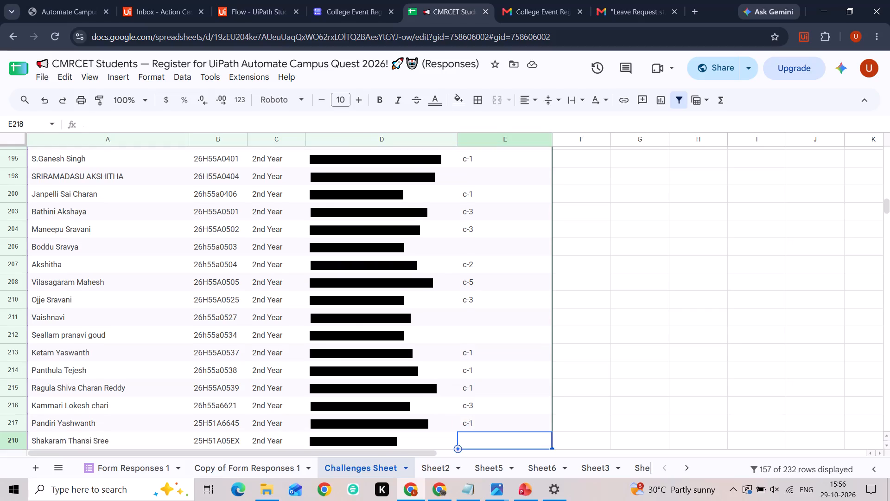
key(Down)
key(Down)
key(Down)
key(Down)
key(Down)
key(Down)
key(Down)
key(Down)
key(Down)
key(Down)
key(Down)
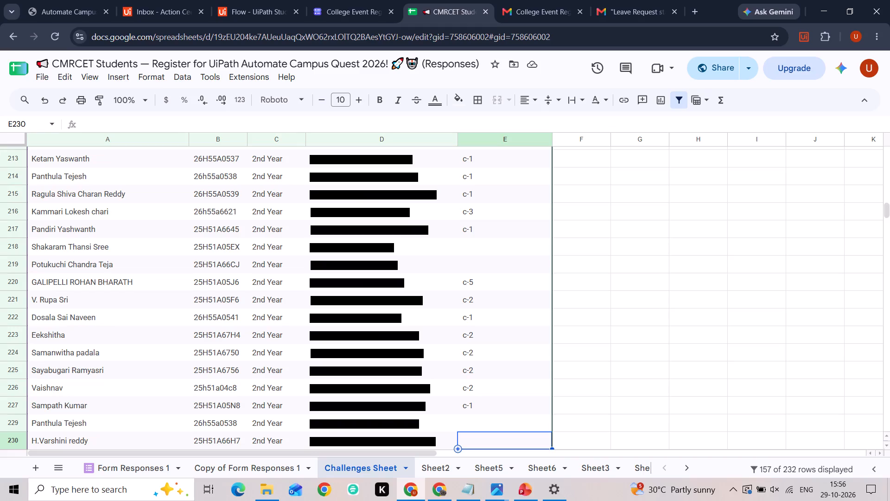
Extend the year-of-study filter on the Challenges Sheet to include 3rd Year and 4th Year alongside 2nd Year.
scroll(334, 343, up, 11)
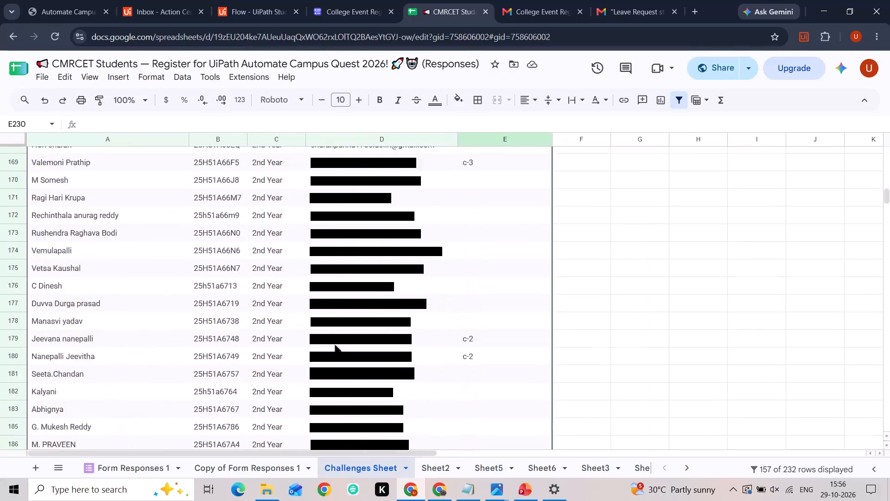
scroll(334, 343, up, 20)
scroll(334, 343, up, 19)
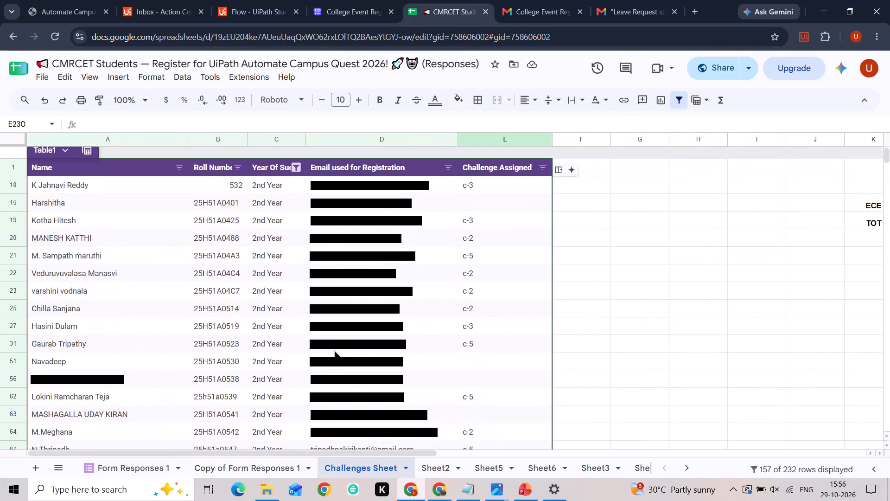
scroll(334, 350, up, 2)
click(298, 167)
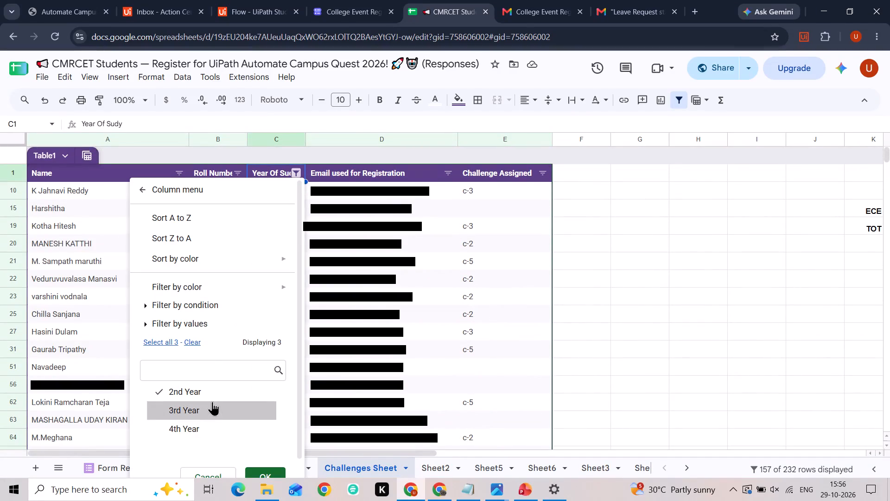
click(212, 401)
click(237, 431)
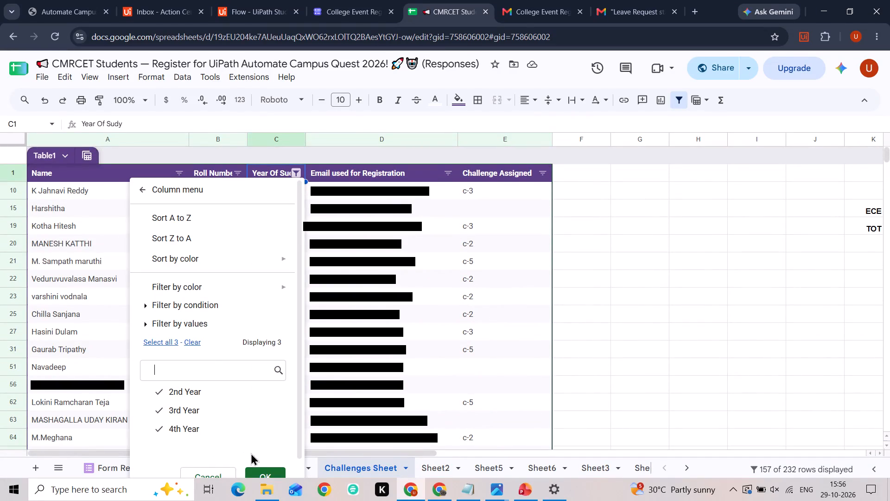
click(260, 469)
scroll(622, 346, left, 2)
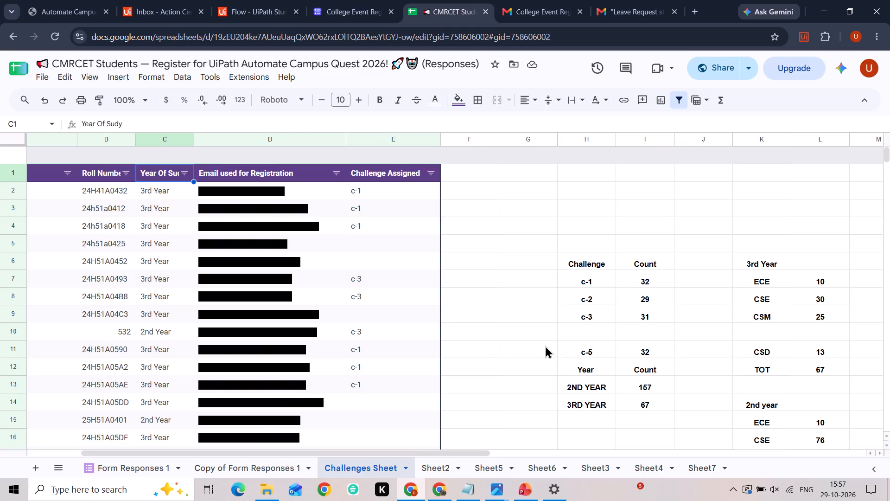
Close the browser window with the responses spreadsheet, the one with the Knimbus library search, and the File Explorer window.
click(889, 0)
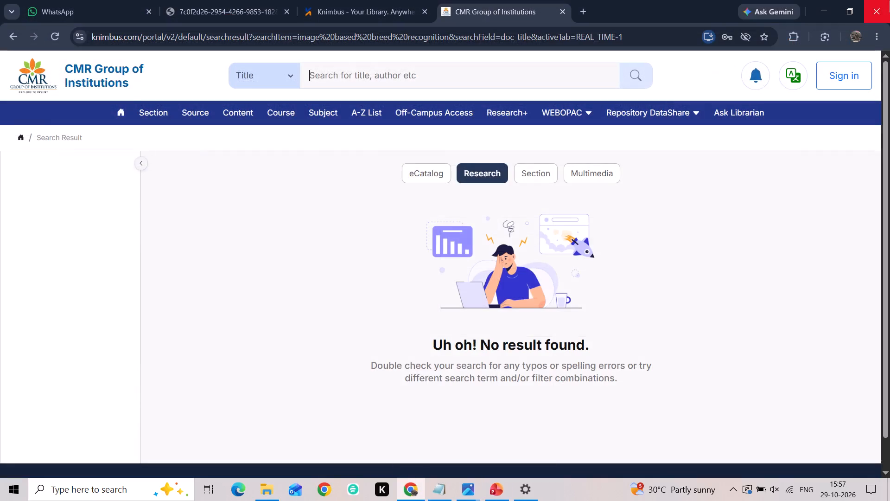
click(889, 0)
click(889, 0)
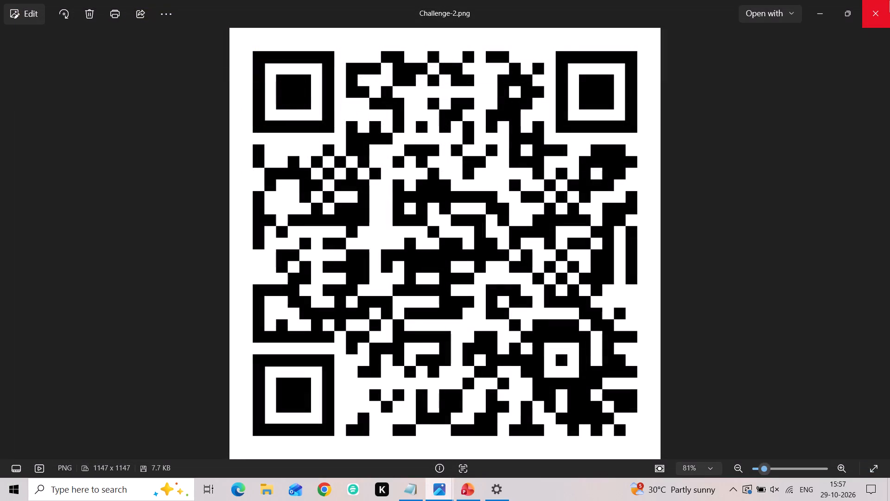
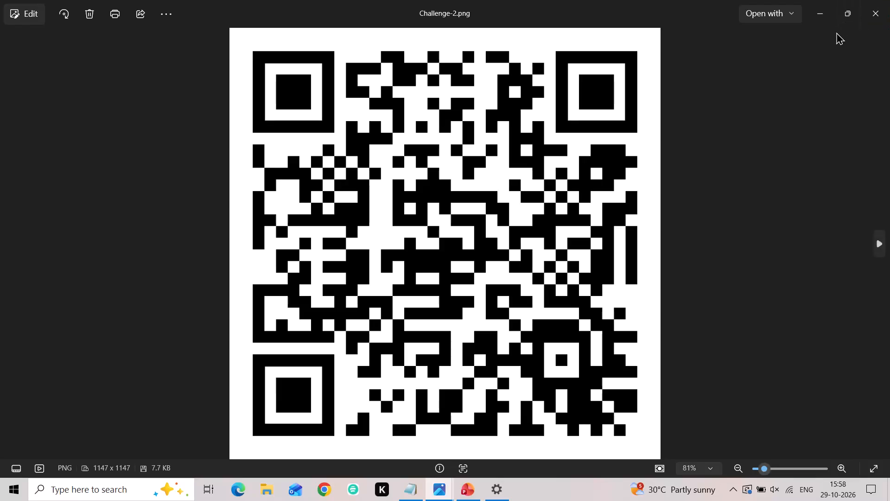
Close the remaining open windows: the QR code images in Photos, PowerPoint, the network Settings and the data file in Notepad.
click(889, 0)
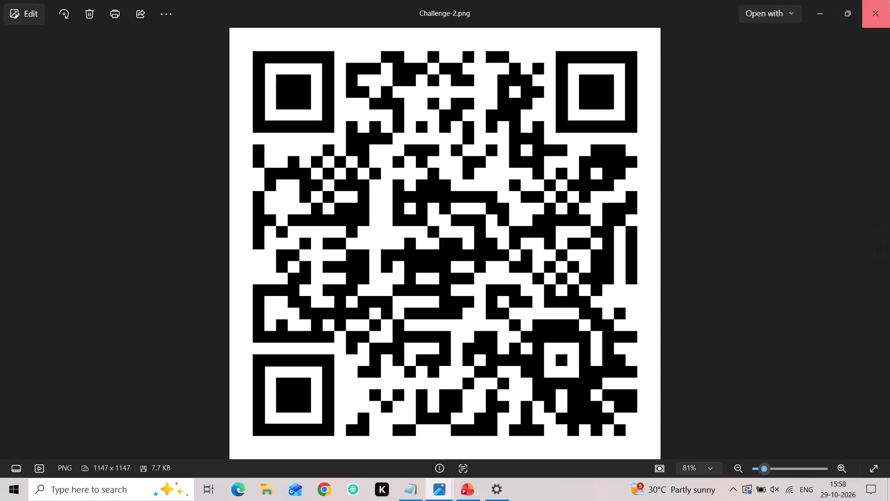
click(889, 0)
click(889, 0)
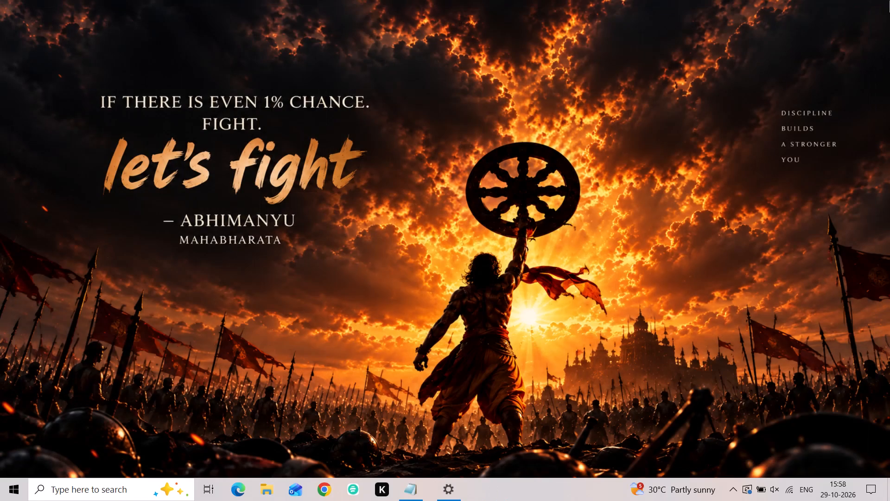
key(z)
key(alt+Tab)
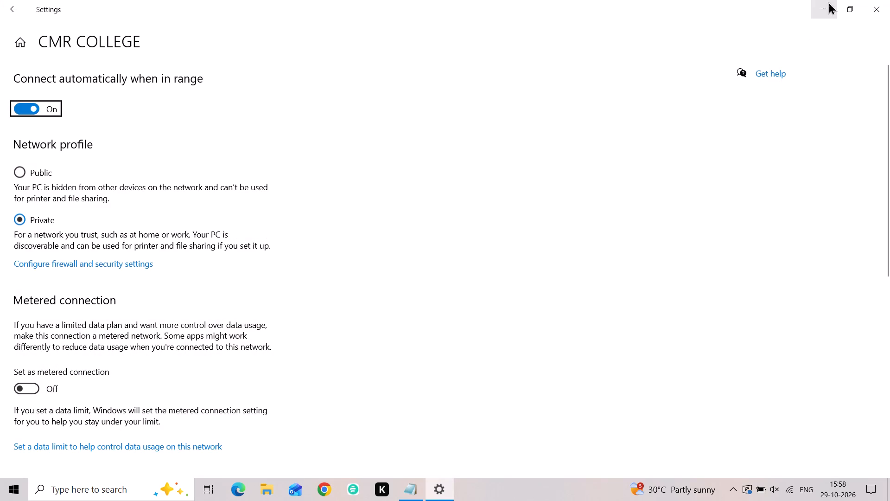
click(889, 0)
key(alt+Tab)
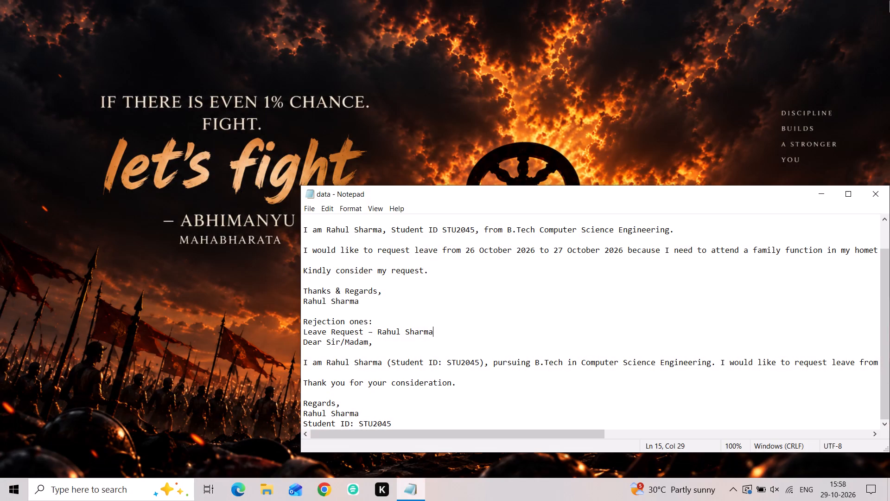
click(878, 193)
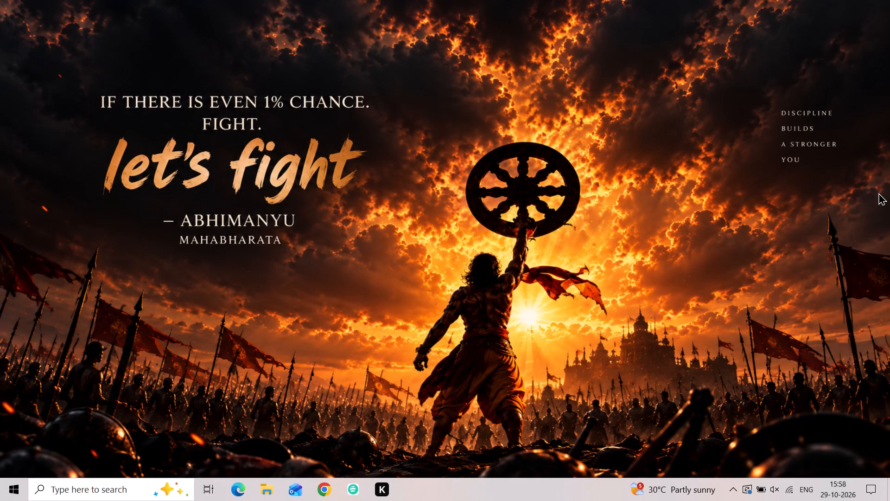
Open the Windows quick-access system options from the desktop.
key(super+x)
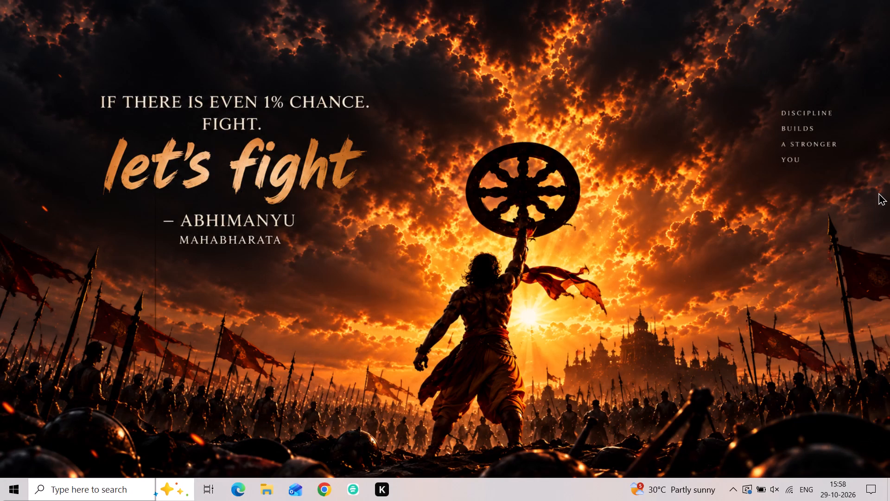